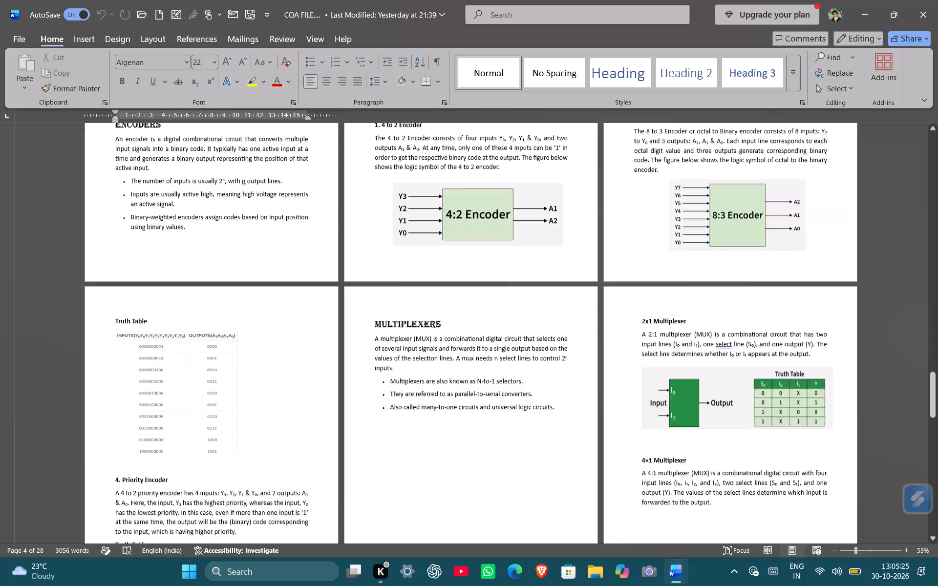
Review where the flip-flop notes end in the document and find the matching J-K flip-flop section of the GeeksforGeeks article in Brave.
{"action": "scroll", "coordinate": [516, 393], "scroll_direction": "down", "scroll_amount": 10}
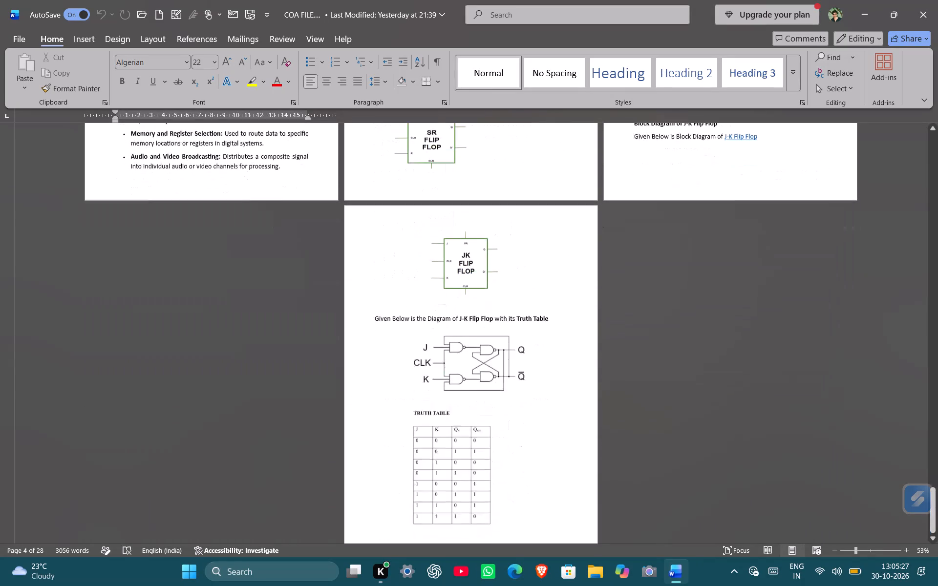
{"action": "scroll", "coordinate": [516, 393], "scroll_direction": "up", "scroll_amount": 4}
{"action": "scroll", "coordinate": [516, 393], "scroll_direction": "down", "scroll_amount": 4}
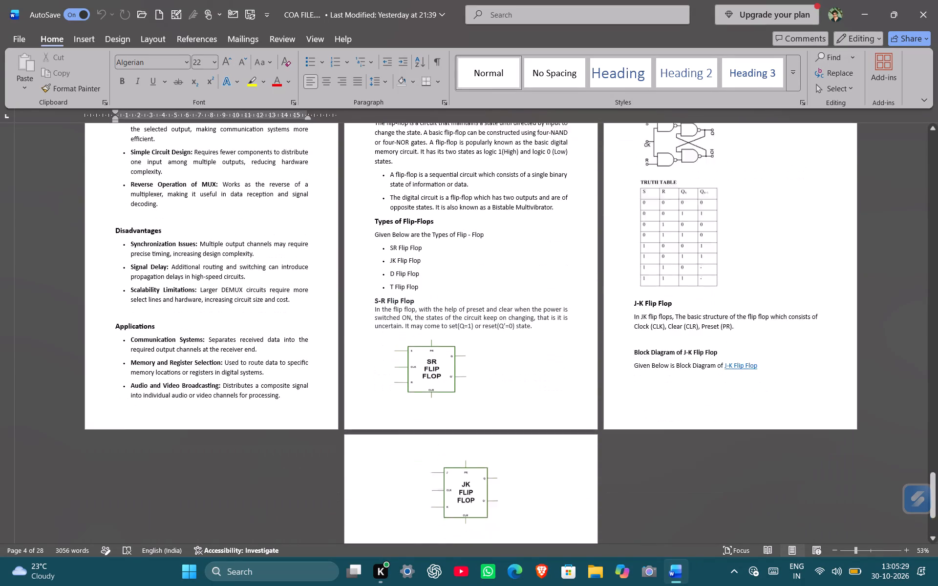
{"action": "scroll", "coordinate": [516, 393], "scroll_direction": "down", "scroll_amount": 4}
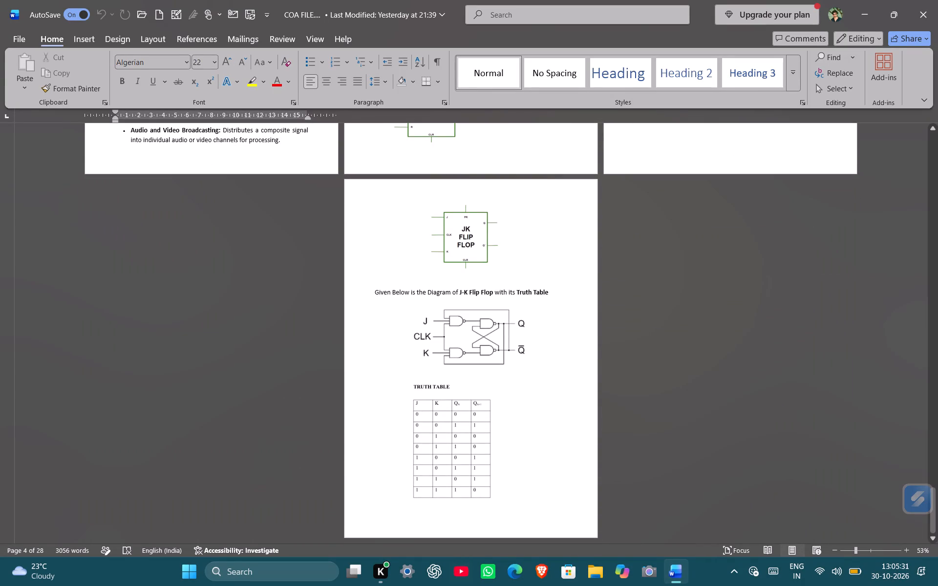
{"action": "left_click", "coordinate": [549, 579]}
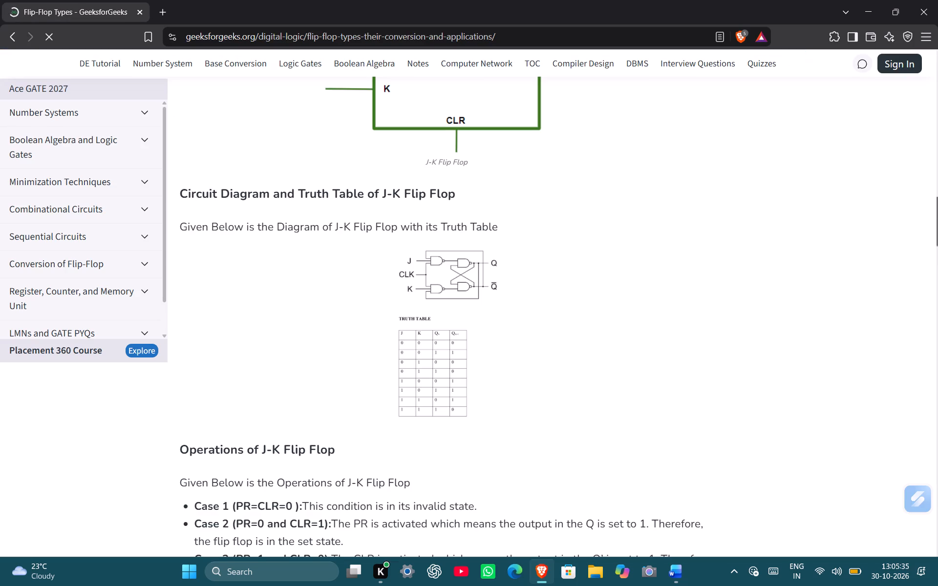
{"action": "scroll", "coordinate": [488, 313], "scroll_direction": "up", "scroll_amount": 4}
{"action": "scroll", "coordinate": [488, 313], "scroll_direction": "down", "scroll_amount": 2}
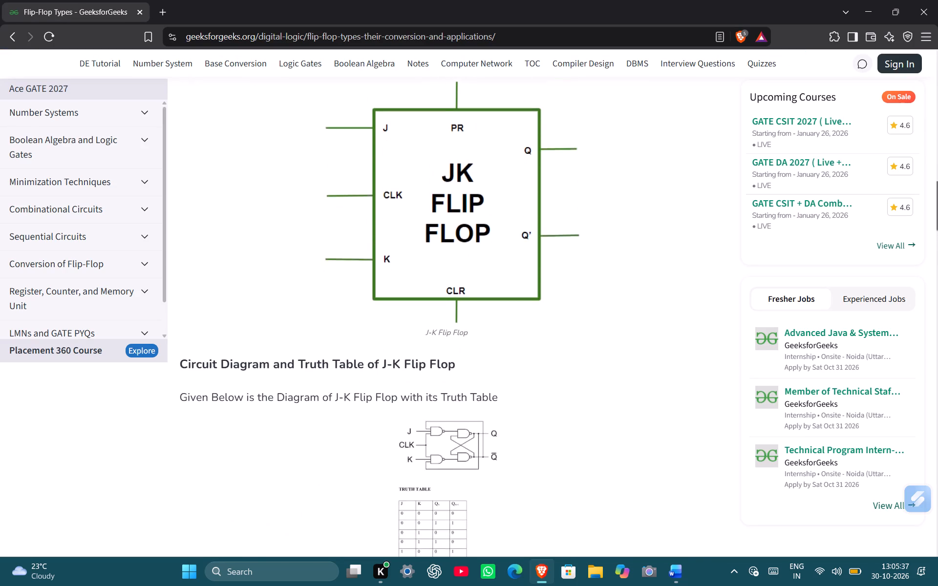
{"action": "scroll", "coordinate": [488, 313], "scroll_direction": "down", "scroll_amount": 2}
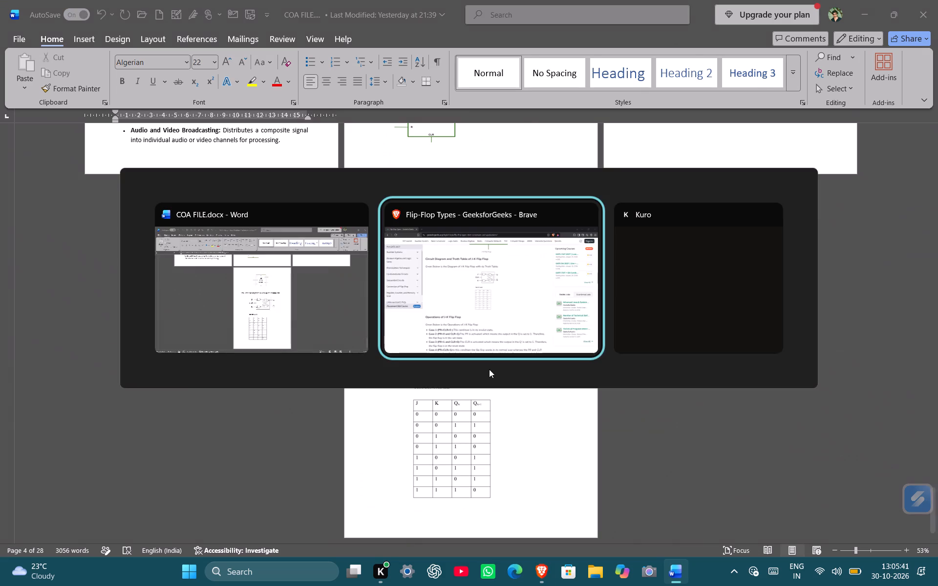
{"action": "scroll", "coordinate": [408, 286], "scroll_direction": "down", "scroll_amount": 4}
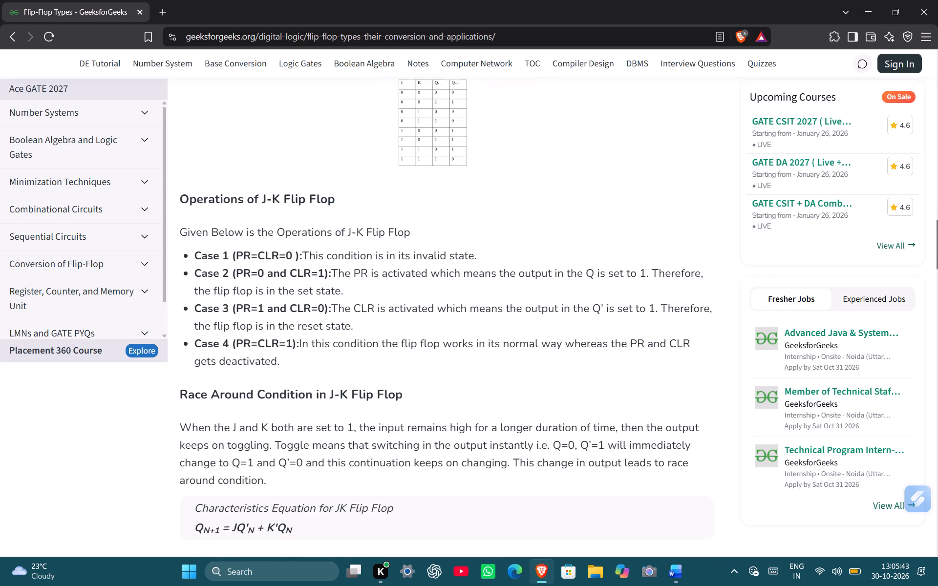
Copy the article's D Flip Flop text, from its heading through the line "Given Below is the Block Diagram of D Flip Flop".
{"action": "scroll", "coordinate": [408, 286], "scroll_direction": "down", "scroll_amount": 4}
{"action": "scroll", "coordinate": [240, 183], "scroll_direction": "up", "scroll_amount": 1}
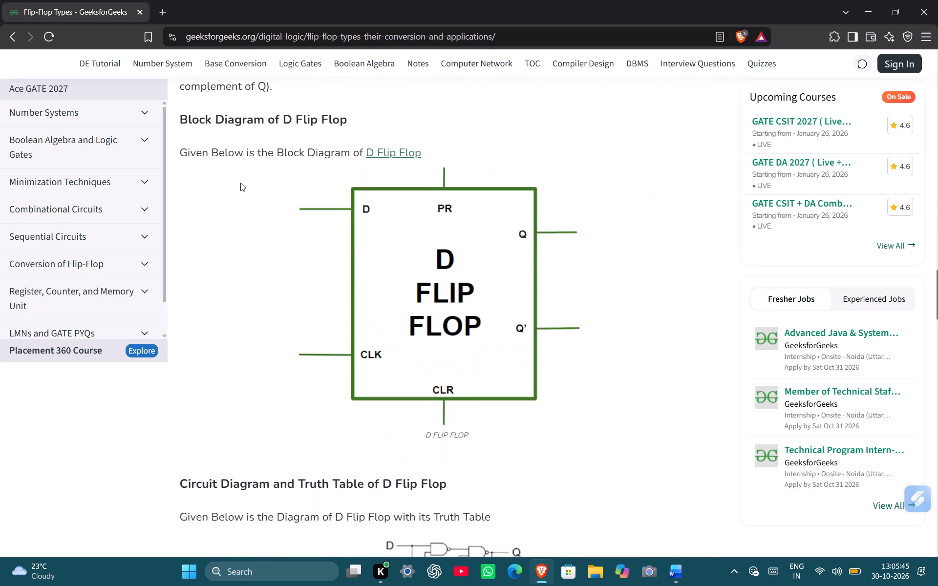
{"action": "scroll", "coordinate": [240, 183], "scroll_direction": "up", "scroll_amount": 1}
{"action": "scroll", "coordinate": [203, 148], "scroll_direction": "up", "scroll_amount": 1}
{"action": "left_click_drag", "start_coordinate": [181, 109], "coordinate": [260, 146]}
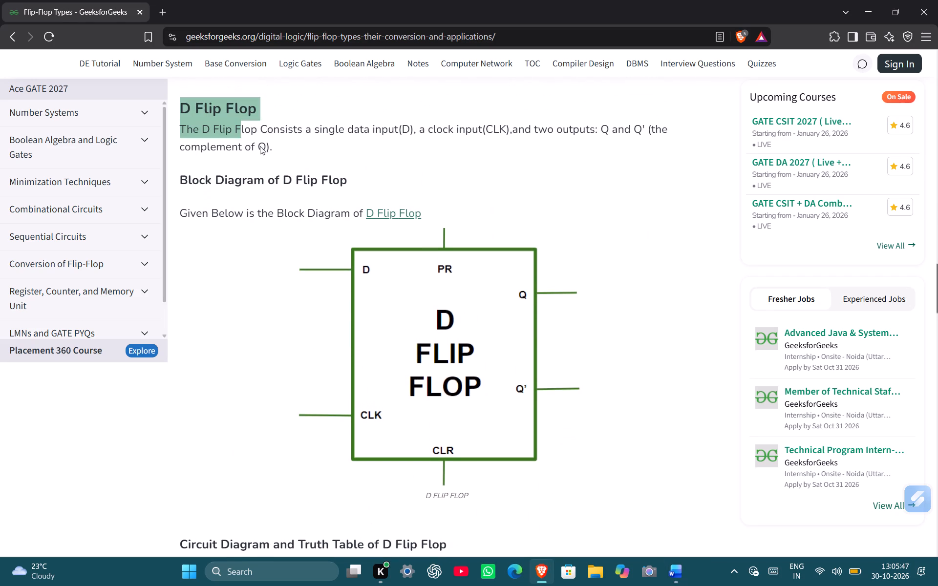
{"action": "left_click_drag", "start_coordinate": [260, 146], "coordinate": [435, 212]}
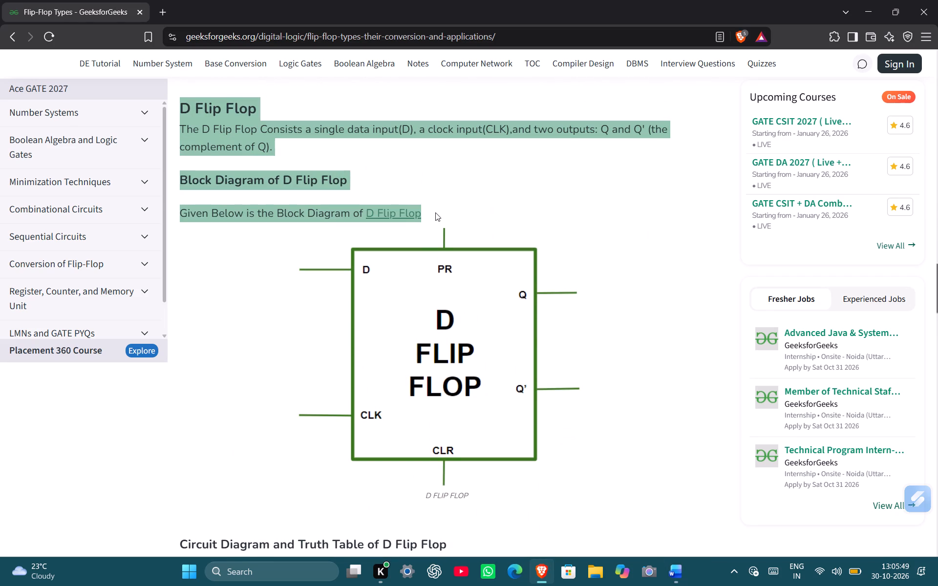
{"action": "key", "text": "ctrl+c"}
Switch to Word and insert a blank page after the J-K flip-flop truth table page at the document's end.
{"action": "left_click_drag", "start_coordinate": [519, 577], "coordinate": [523, 575]}
{"action": "left_click", "coordinate": [682, 569]}
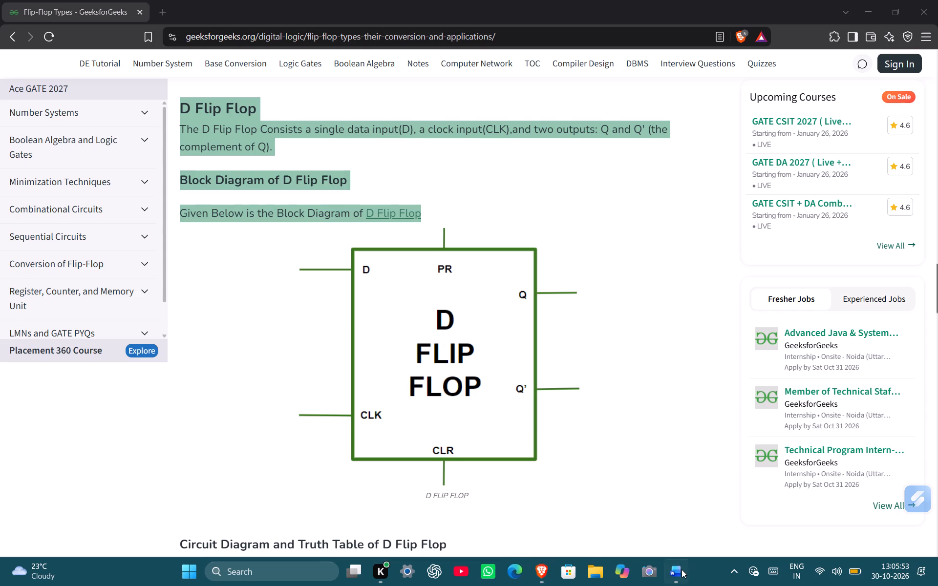
{"action": "left_click", "coordinate": [510, 476]}
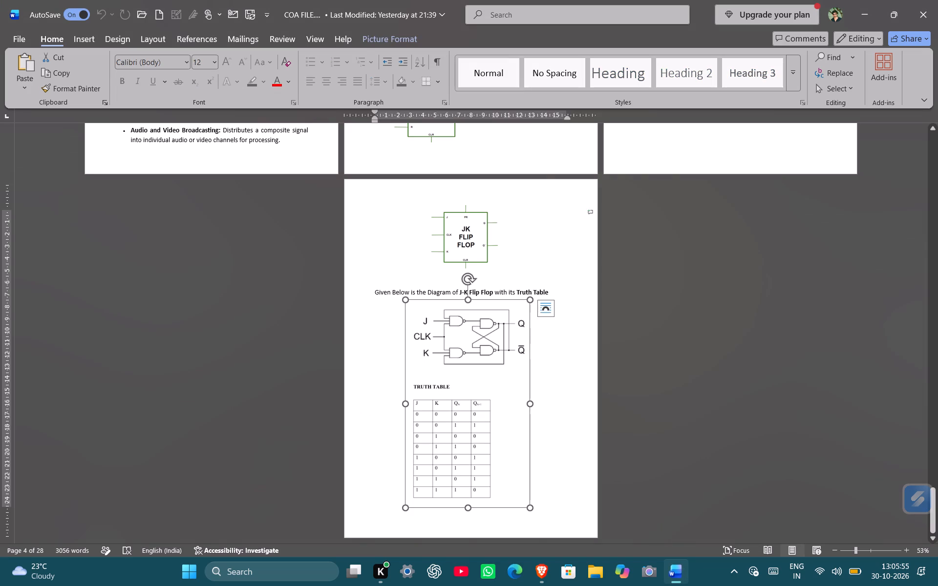
{"action": "left_click", "coordinate": [494, 521]}
{"action": "double_click", "coordinate": [494, 521]}
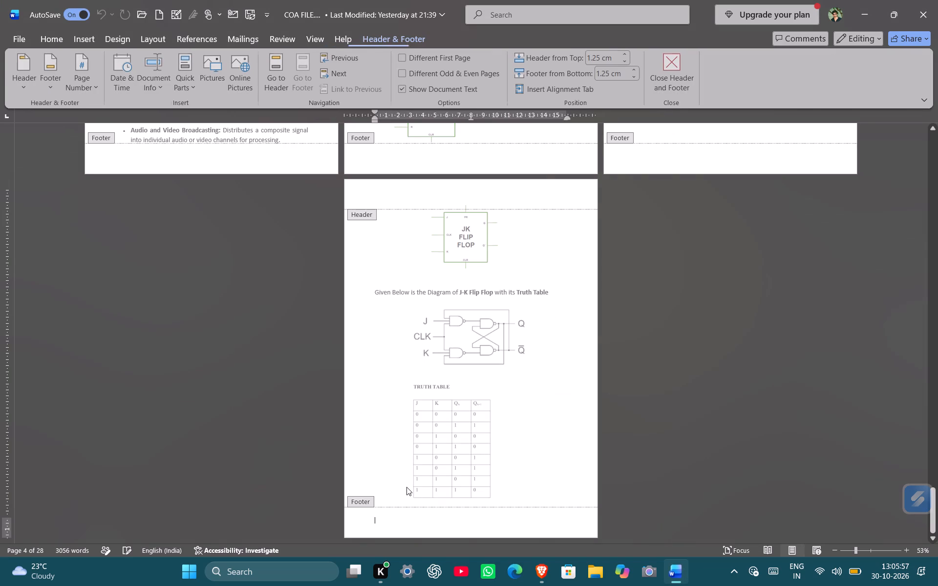
{"action": "double_click", "coordinate": [402, 484]}
{"action": "left_click", "coordinate": [402, 492]}
{"action": "double_click", "coordinate": [402, 492]}
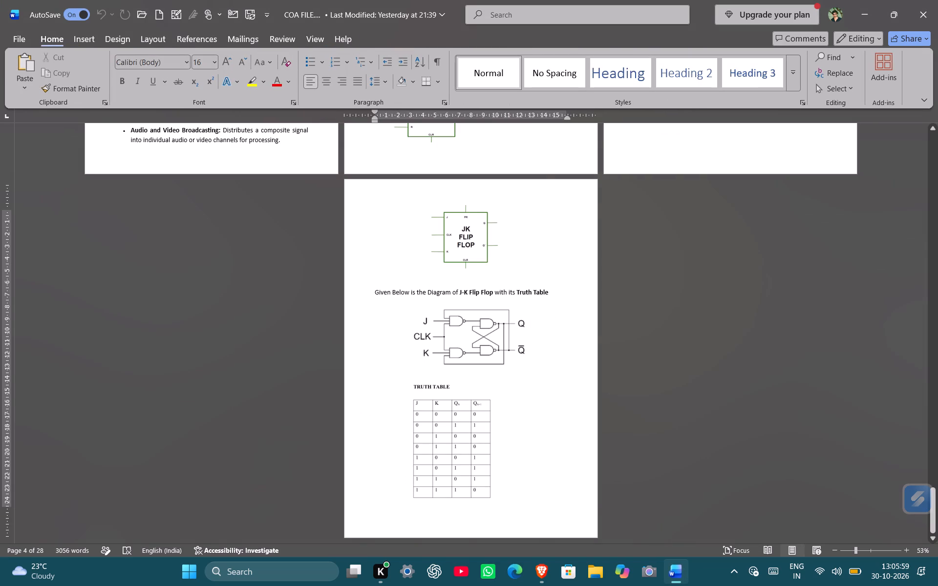
{"action": "left_click", "coordinate": [79, 40]}
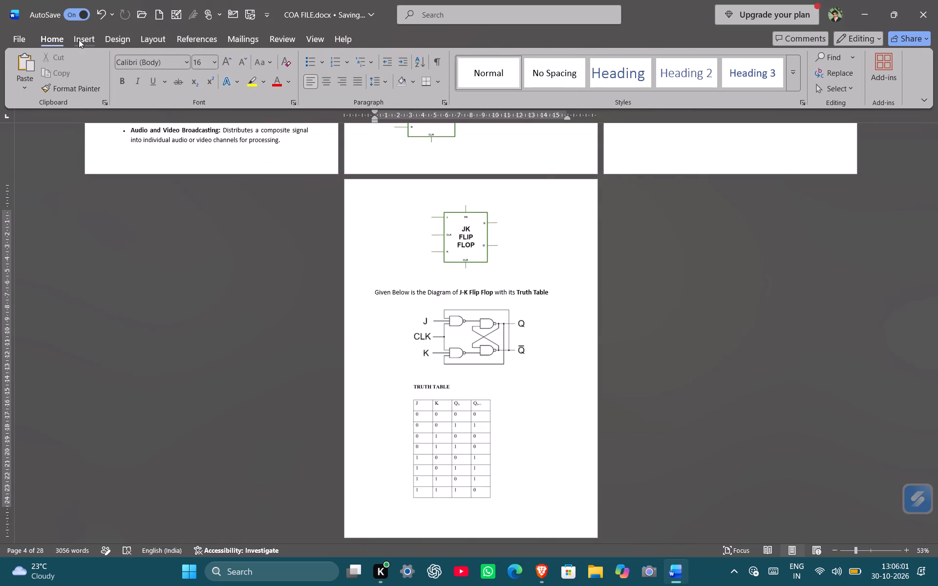
{"action": "left_click", "coordinate": [44, 75]}
{"action": "scroll", "coordinate": [485, 348], "scroll_direction": "down", "scroll_amount": 1}
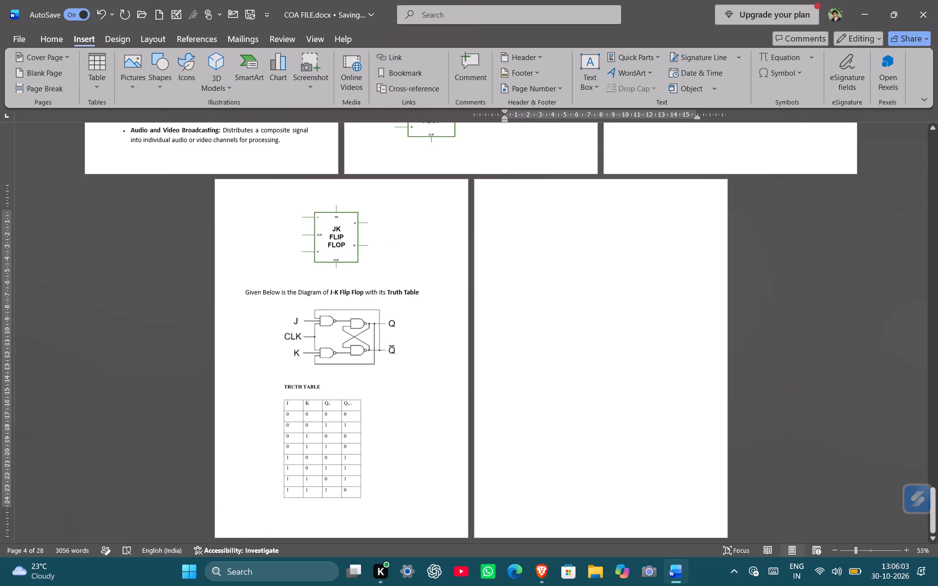
Paste the copied D Flip Flop text at the start of the new blank page.
{"action": "left_click", "coordinate": [566, 239]}
{"action": "key", "text": "ctrl+v"}
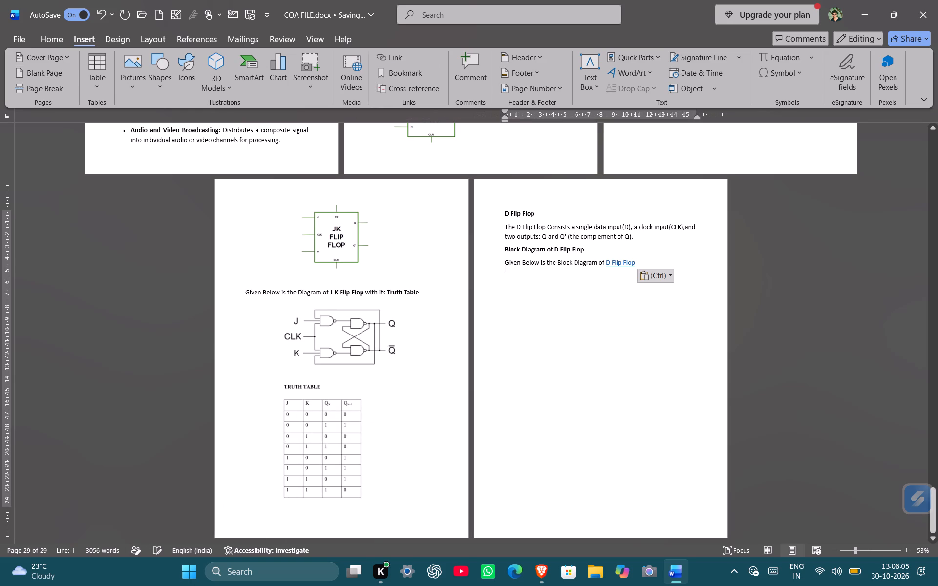
Enlarge the pasted "D Flip Flop" heading to 18 pt to match the J-K Flip Flop heading.
{"action": "left_click", "coordinate": [533, 212]}
{"action": "scroll", "coordinate": [533, 212], "scroll_direction": "up", "scroll_amount": 2}
{"action": "left_click", "coordinate": [662, 179]}
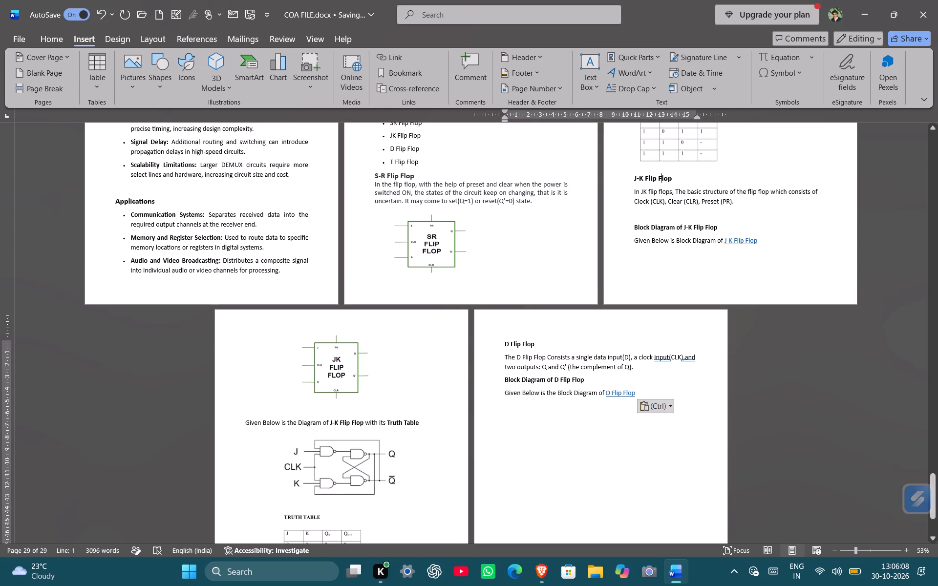
{"action": "left_click", "coordinate": [53, 29]}
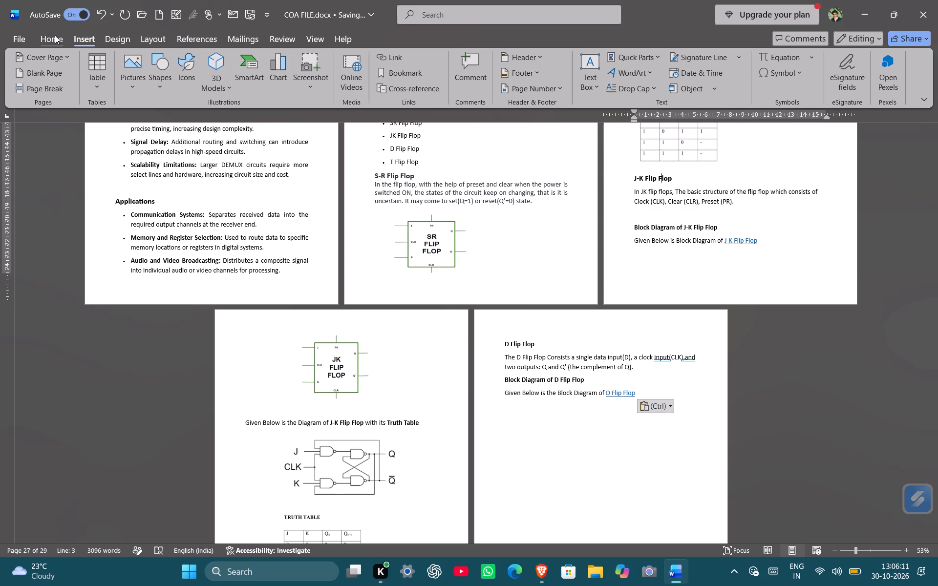
{"action": "left_click", "coordinate": [55, 35]}
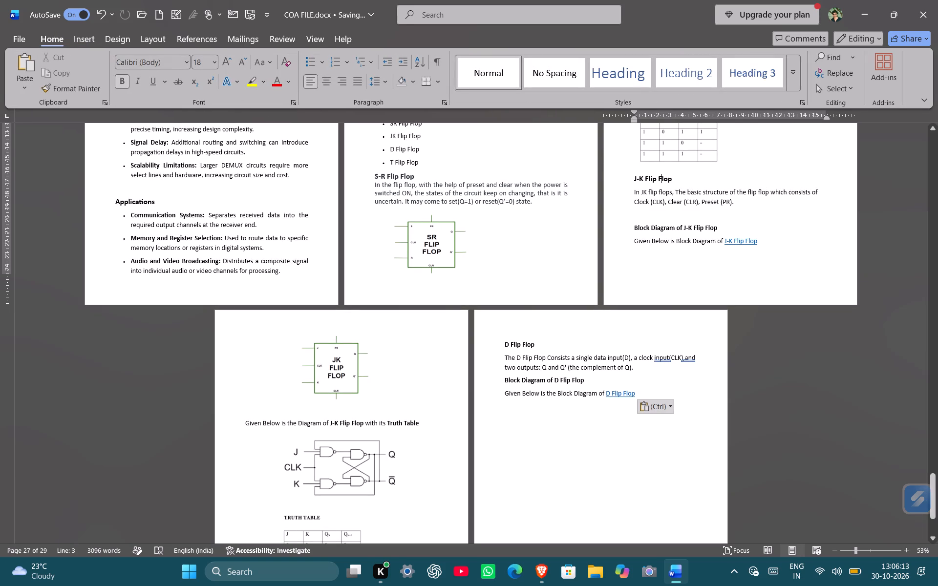
{"action": "left_click", "coordinate": [533, 344]}
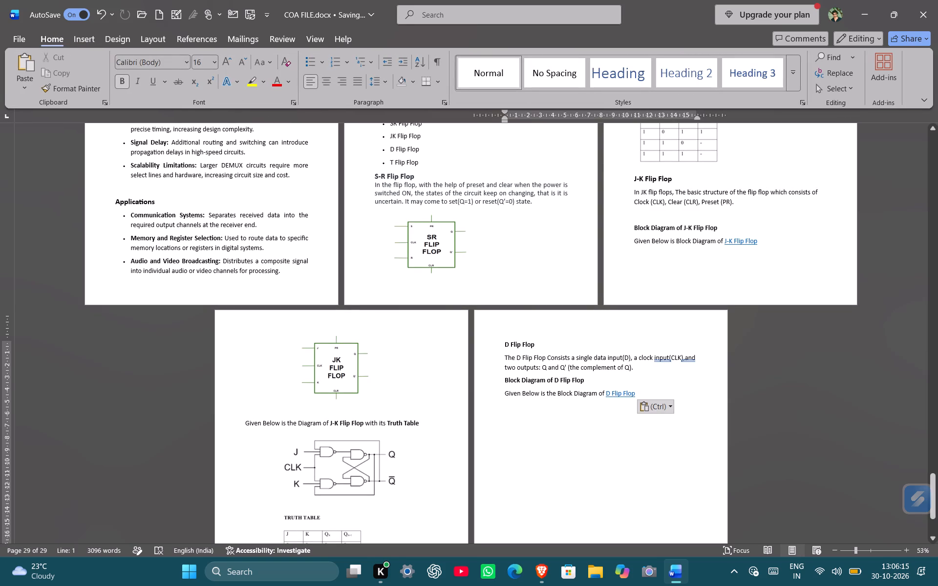
{"action": "triple_click", "coordinate": [533, 344]}
{"action": "triple_click", "coordinate": [533, 344], "text": "ctrl"}
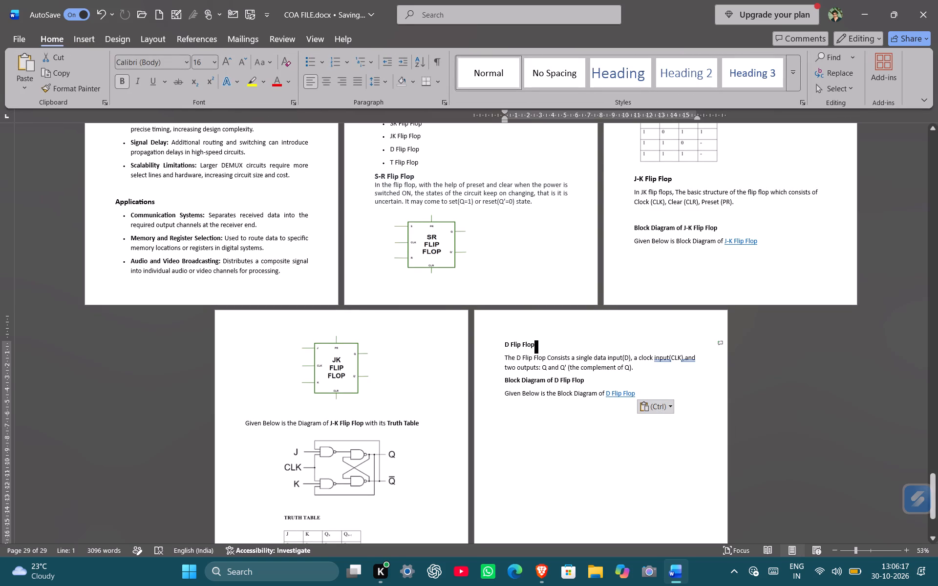
{"action": "double_click", "coordinate": [533, 344], "text": "ctrl"}
{"action": "key", "text": "ctrl+shift+period"}
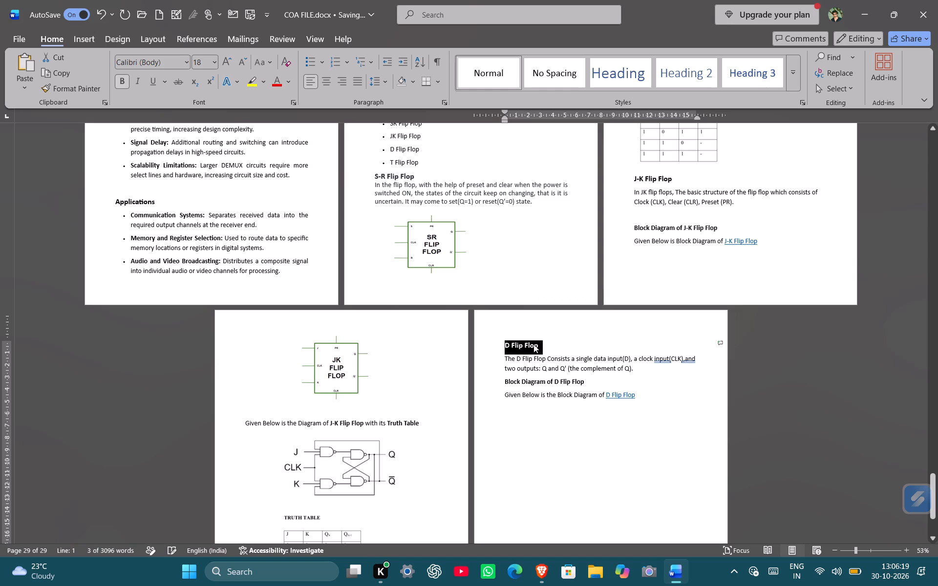
{"action": "left_click", "coordinate": [552, 354]}
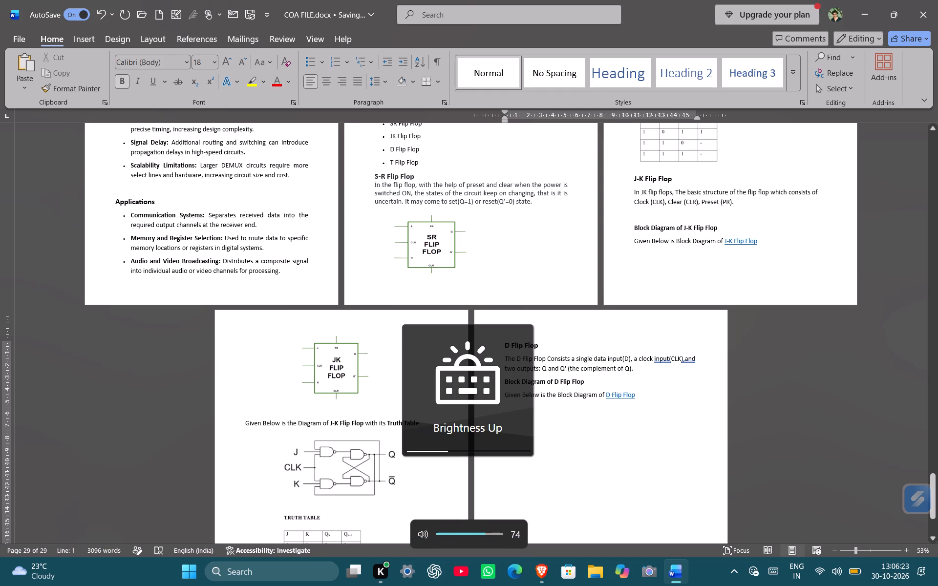
Add a period after the "D Flip Flop" link in the block diagram sentence and start a new line below it.
{"action": "left_click", "coordinate": [600, 460]}
{"action": "left_click", "coordinate": [642, 394]}
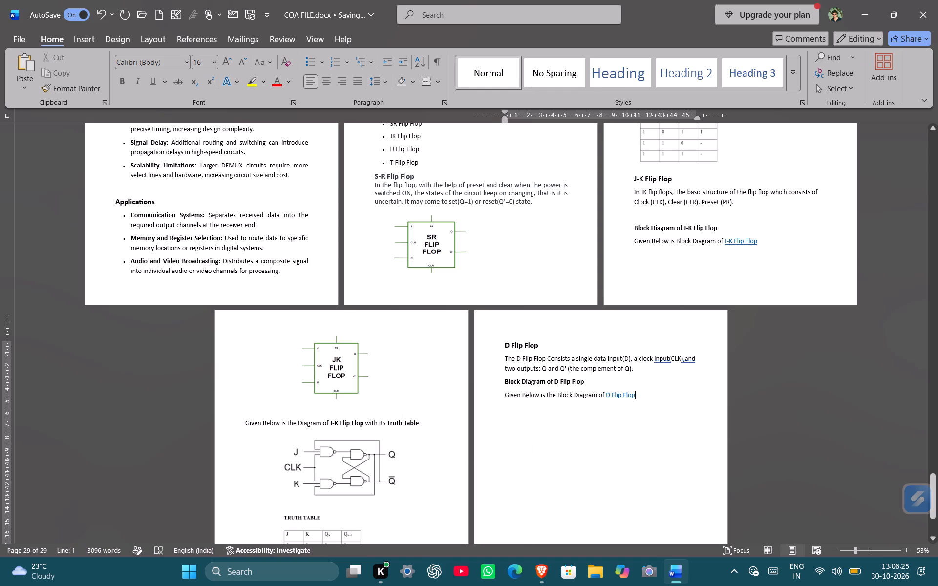
{"action": "key", "text": "Return"}
{"action": "key", "text": "BackSpace"}
{"action": "key", "text": "period"}
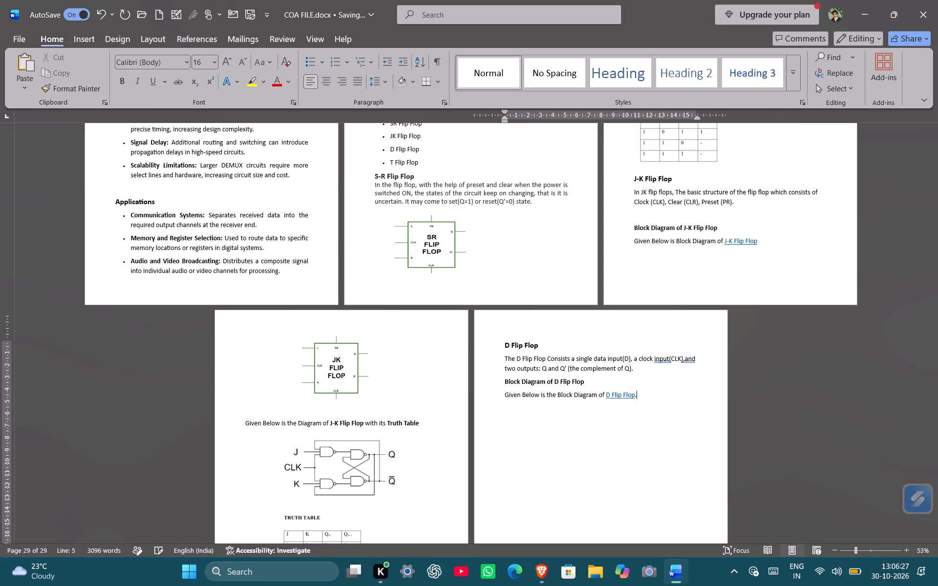
{"action": "key", "text": "Return"}
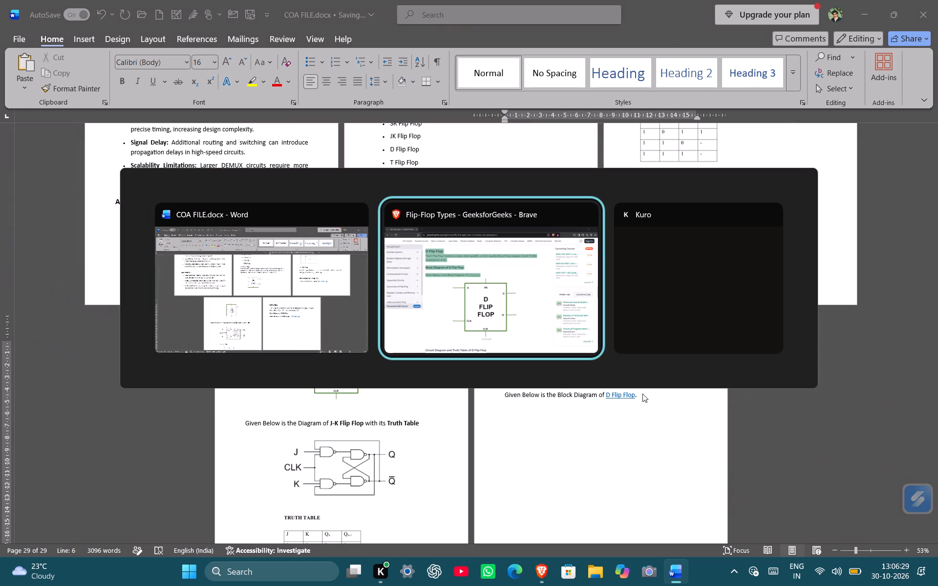
Copy the D flip-flop block diagram image from the article in Brave and paste it into Word as a picture below the sentence.
{"action": "right_click", "coordinate": [431, 316]}
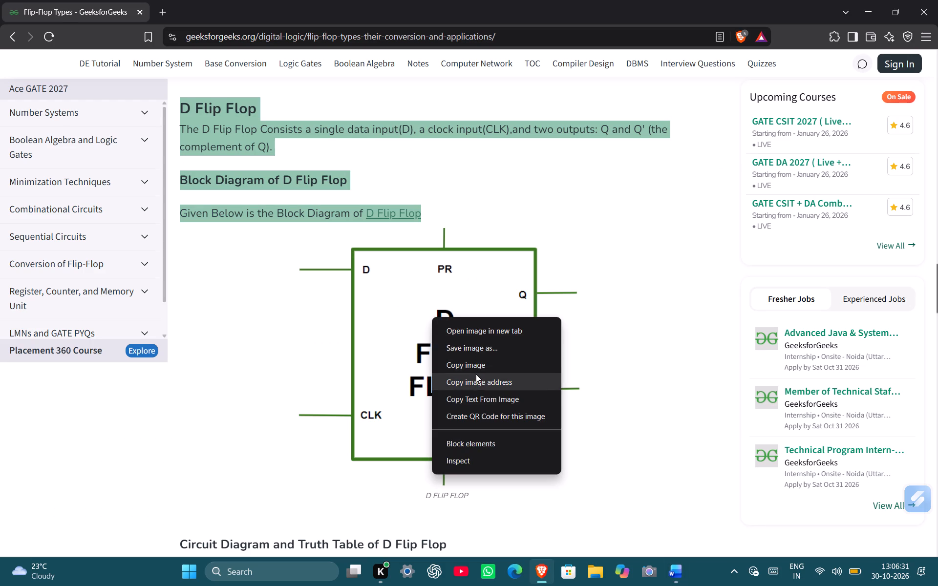
{"action": "left_click", "coordinate": [466, 367]}
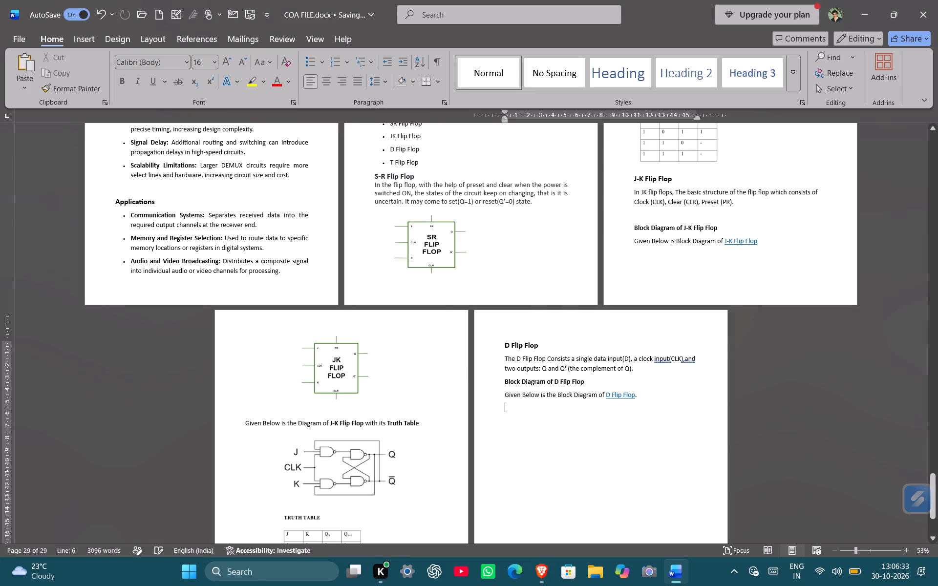
{"action": "left_click", "coordinate": [35, 85]}
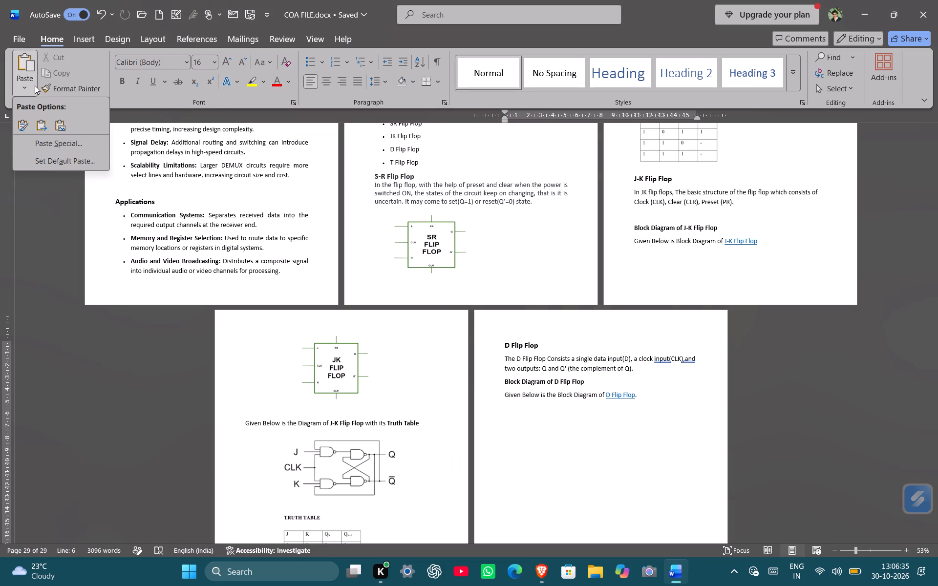
{"action": "left_click", "coordinate": [60, 126]}
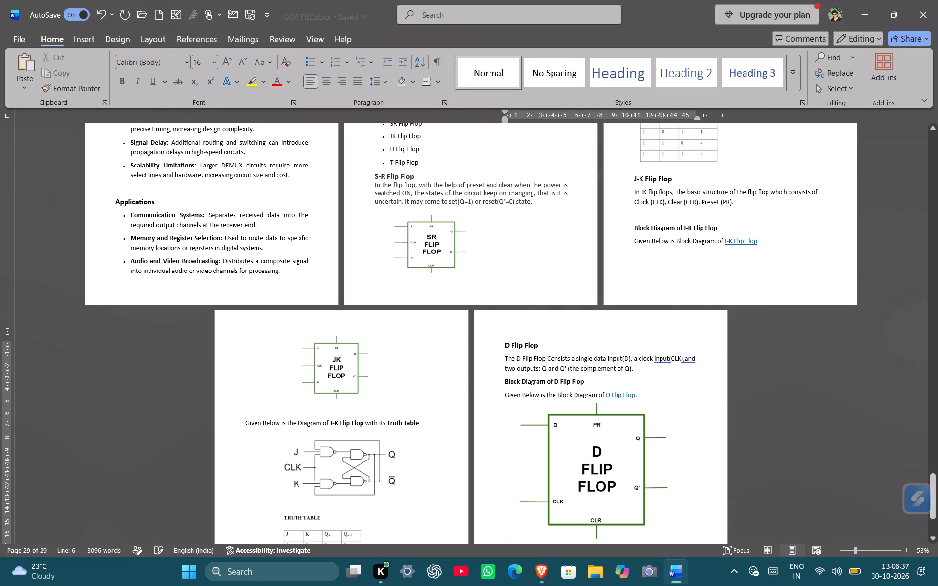
Shrink the pasted D flip-flop block diagram proportionally to about 60 percent of its pasted size.
{"action": "scroll", "coordinate": [561, 390], "scroll_direction": "down", "scroll_amount": 2}
{"action": "left_click", "coordinate": [618, 330]}
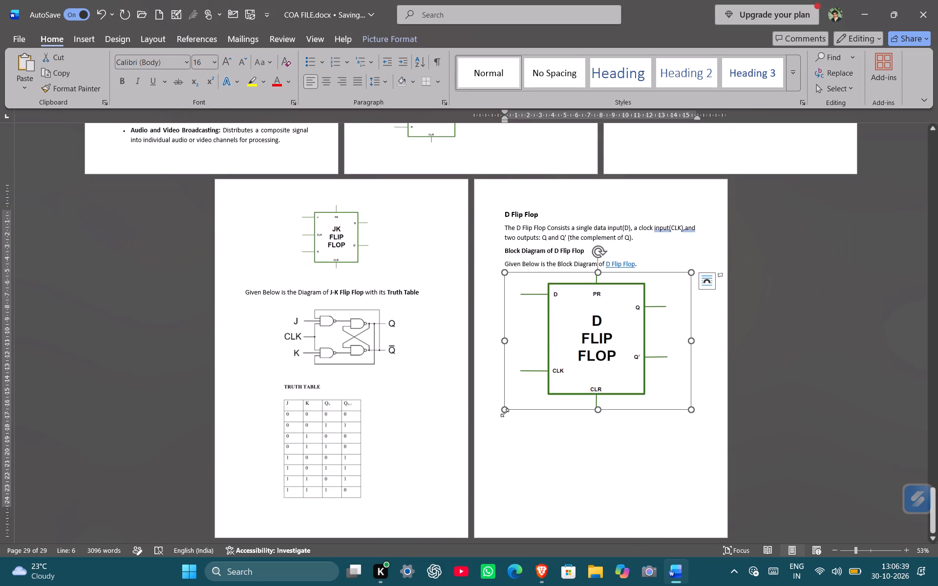
{"action": "left_click_drag", "start_coordinate": [505, 413], "coordinate": [576, 321]}
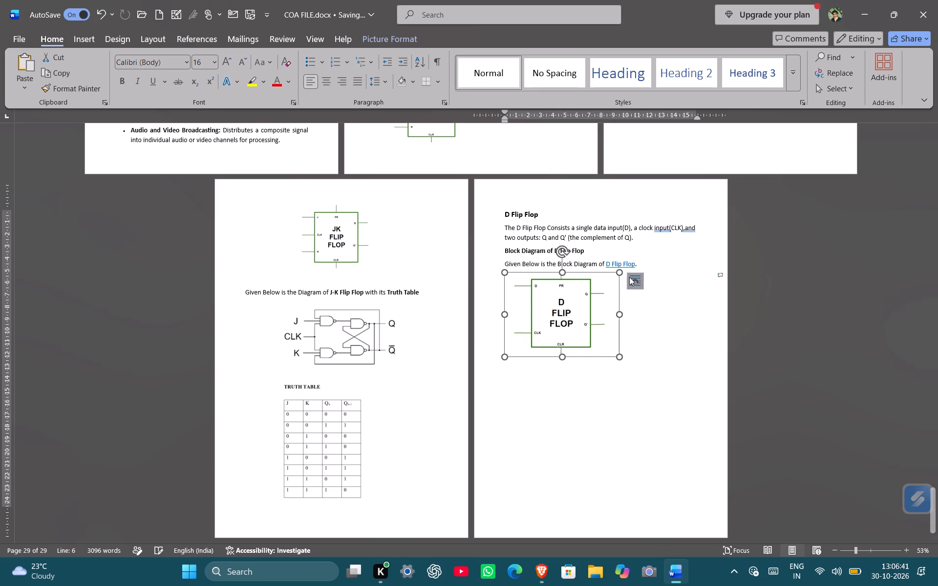
Set the D flip-flop block diagram's text wrapping to Square.
{"action": "left_click", "coordinate": [636, 283]}
{"action": "left_click", "coordinate": [679, 368]}
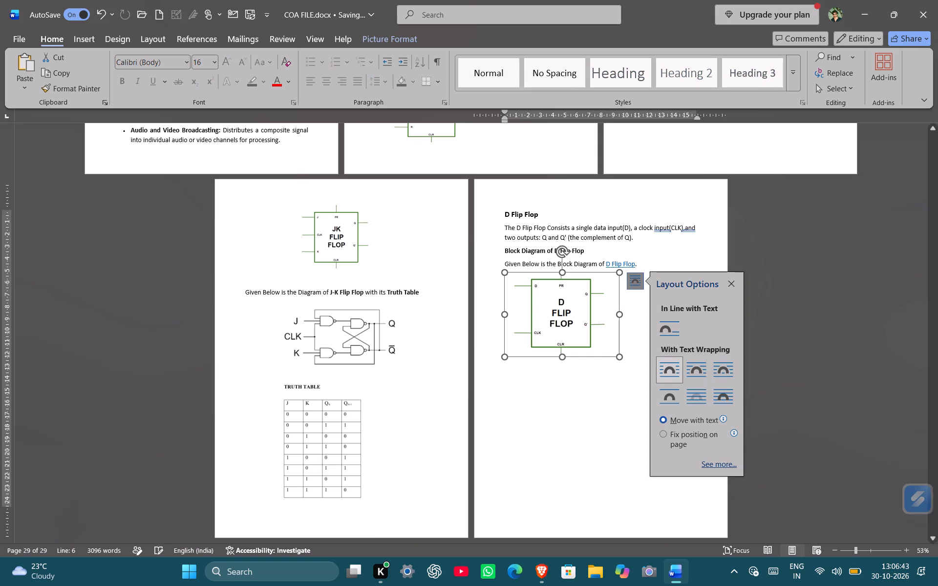
Centre the D flip-flop block diagram below its sentence and shrink it proportionally to about 80 percent of its current size.
{"action": "left_click_drag", "start_coordinate": [573, 318], "coordinate": [607, 321]}
{"action": "left_click_drag", "start_coordinate": [541, 358], "coordinate": [545, 359]}
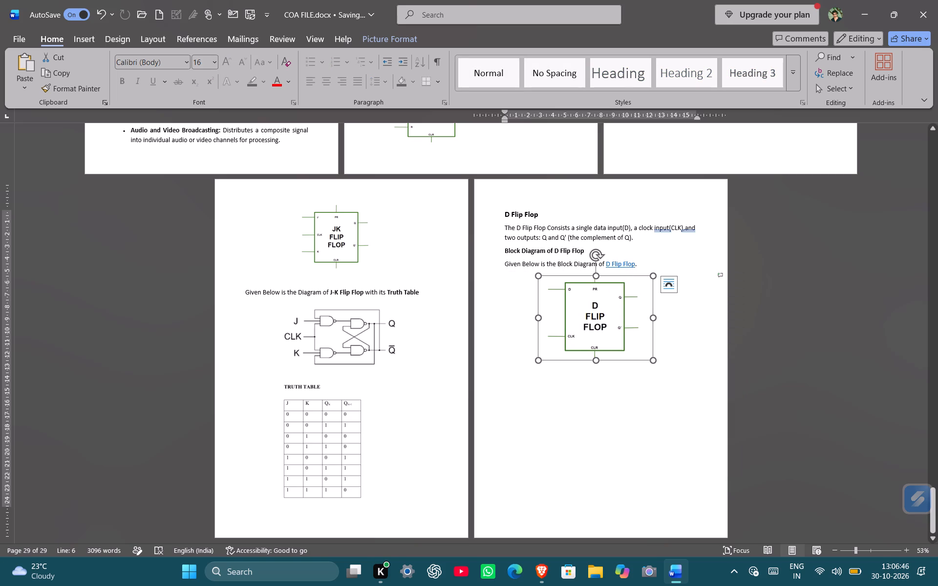
{"action": "left_click_drag", "start_coordinate": [545, 359], "coordinate": [564, 335]}
{"action": "left_click_drag", "start_coordinate": [595, 314], "coordinate": [580, 320]}
{"action": "left_click", "coordinate": [587, 387]}
Copy the heading "Circuit Diagram and Truth Table of D Flip Flop" and the sentence below it from the article in Brave.
{"action": "left_click", "coordinate": [510, 350]}
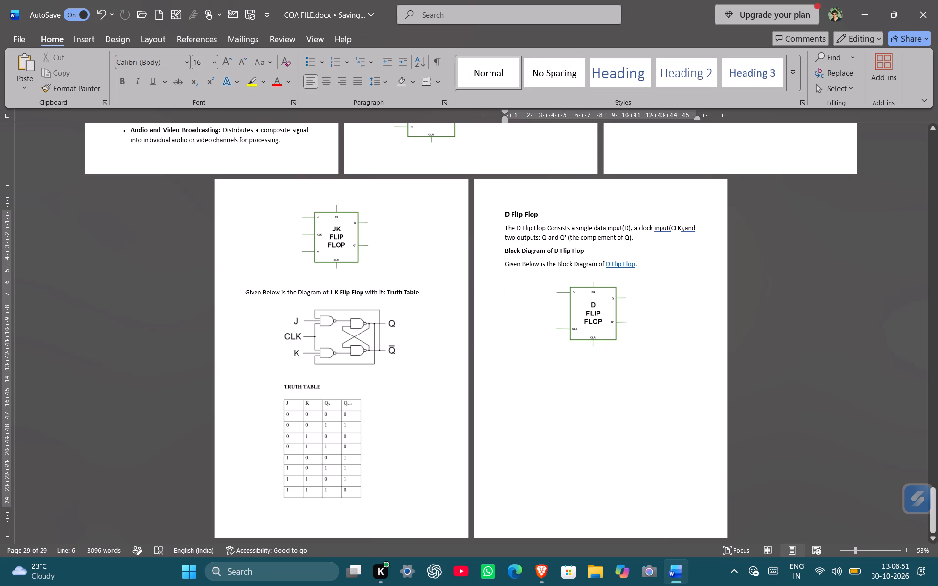
{"action": "double_click", "coordinate": [515, 362]}
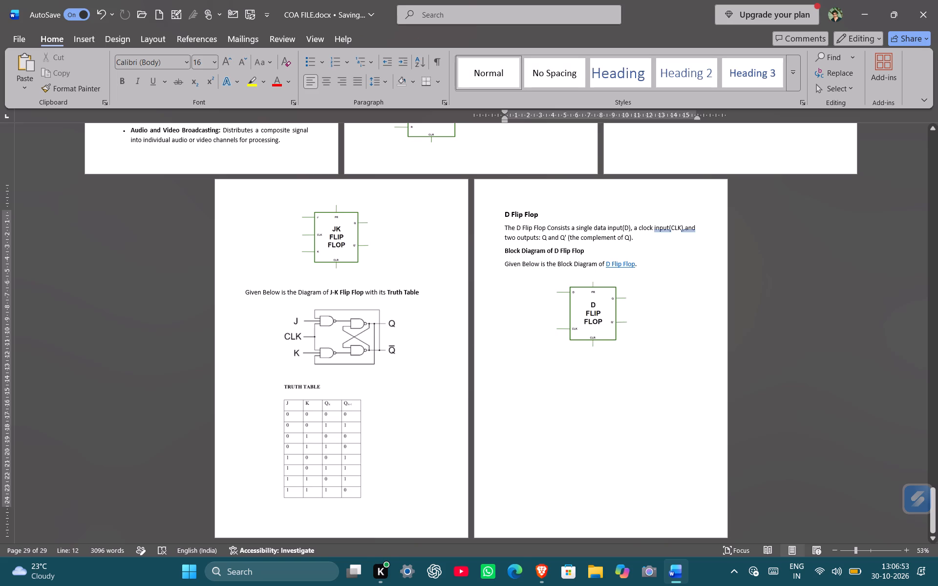
{"action": "left_click", "coordinate": [542, 567]}
{"action": "scroll", "coordinate": [401, 353], "scroll_direction": "down", "scroll_amount": 4}
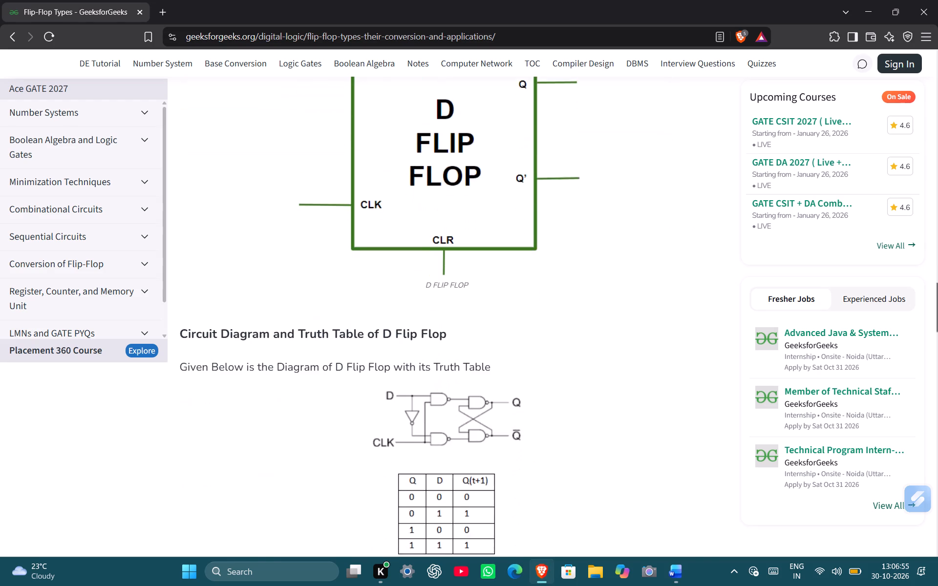
{"action": "scroll", "coordinate": [401, 353], "scroll_direction": "down", "scroll_amount": 1}
{"action": "left_click_drag", "start_coordinate": [182, 193], "coordinate": [426, 237]}
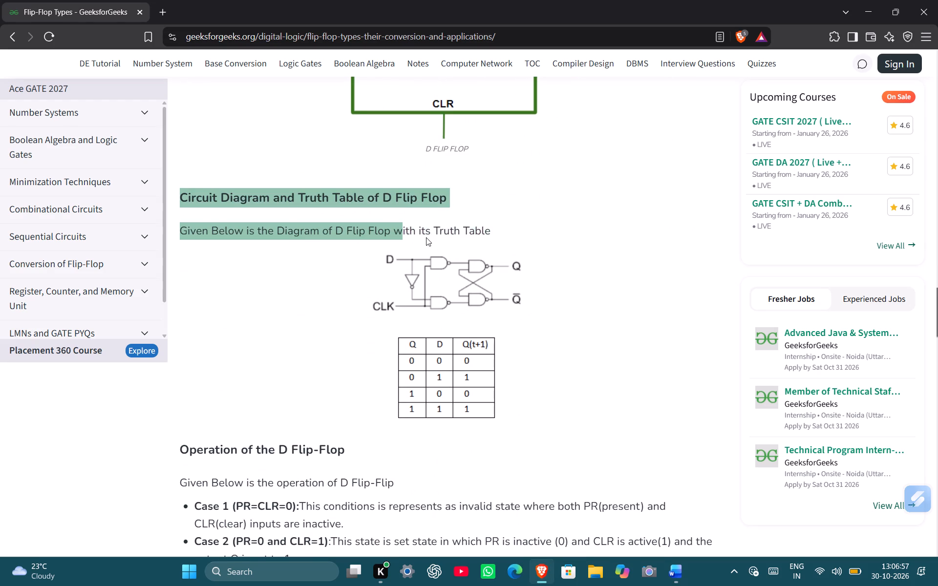
{"action": "left_click_drag", "start_coordinate": [426, 237], "coordinate": [497, 235]}
{"action": "key", "text": "ctrl+c"}
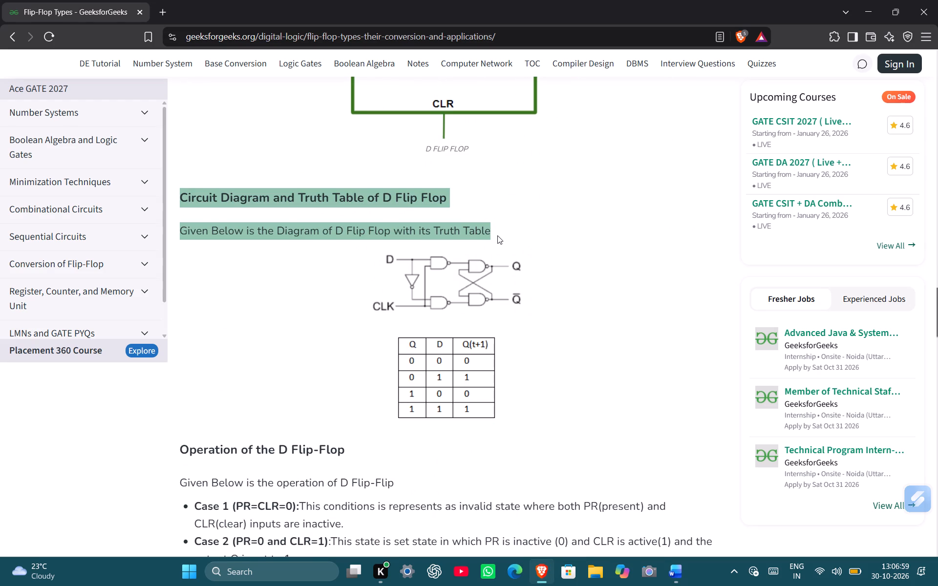
{"action": "left_click", "coordinate": [546, 580]}
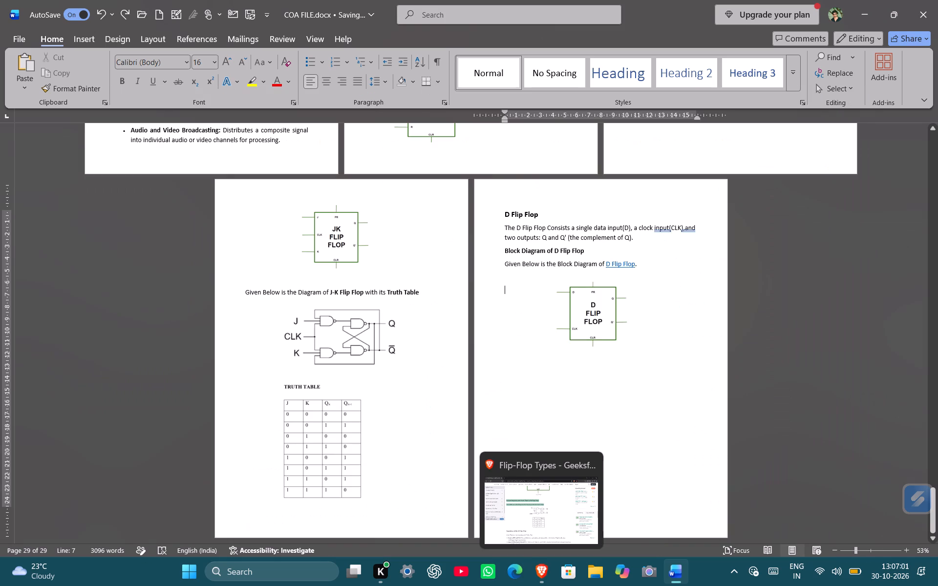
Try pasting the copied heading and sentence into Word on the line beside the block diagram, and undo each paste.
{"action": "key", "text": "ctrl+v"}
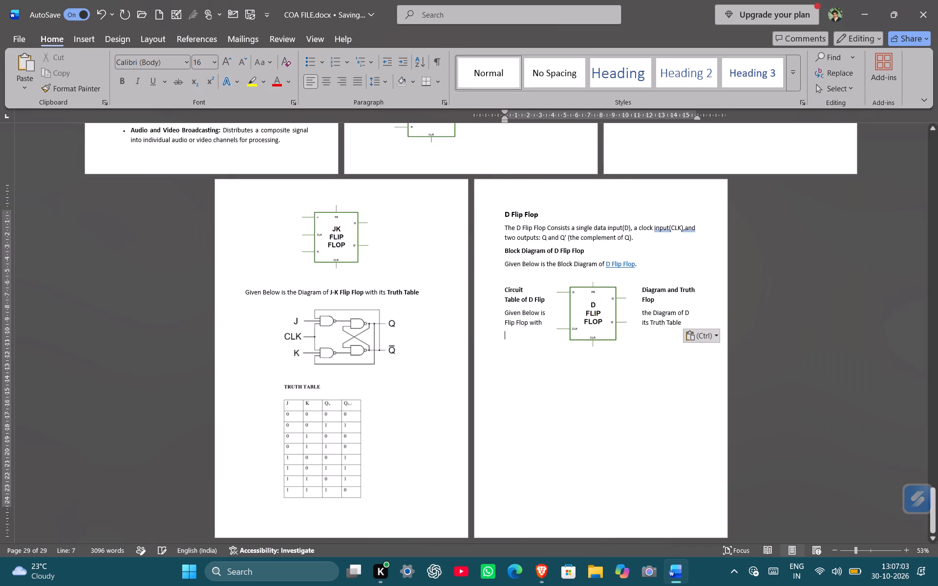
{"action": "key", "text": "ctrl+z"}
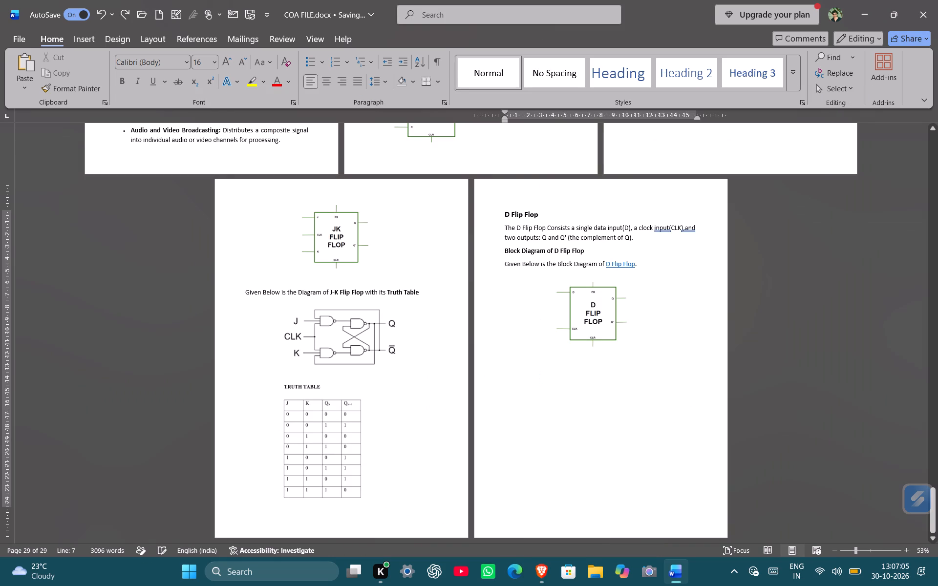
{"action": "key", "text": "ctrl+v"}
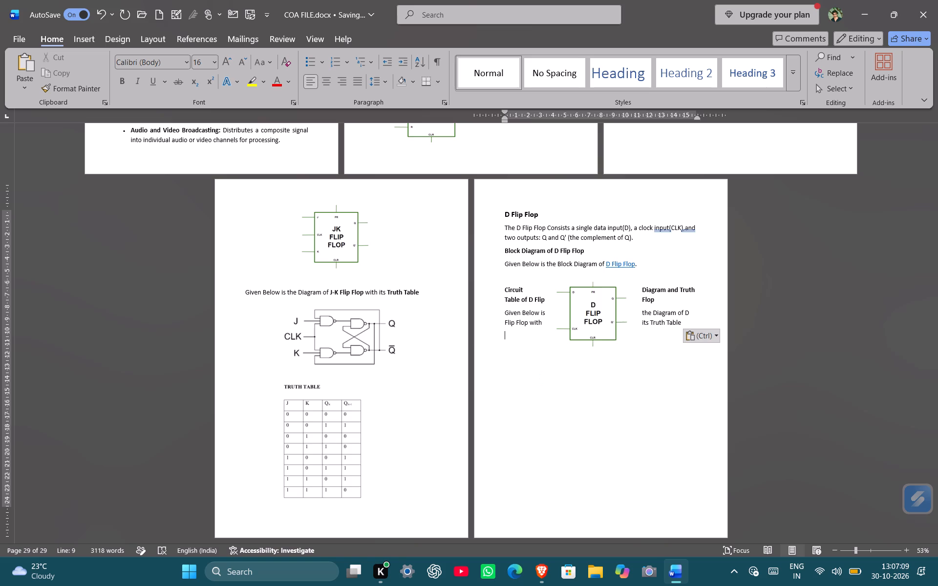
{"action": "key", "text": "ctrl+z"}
Paste the copied heading and sentence below the D flip-flop block diagram, end the sentence with a period and start a new line.
{"action": "double_click", "coordinate": [531, 378]}
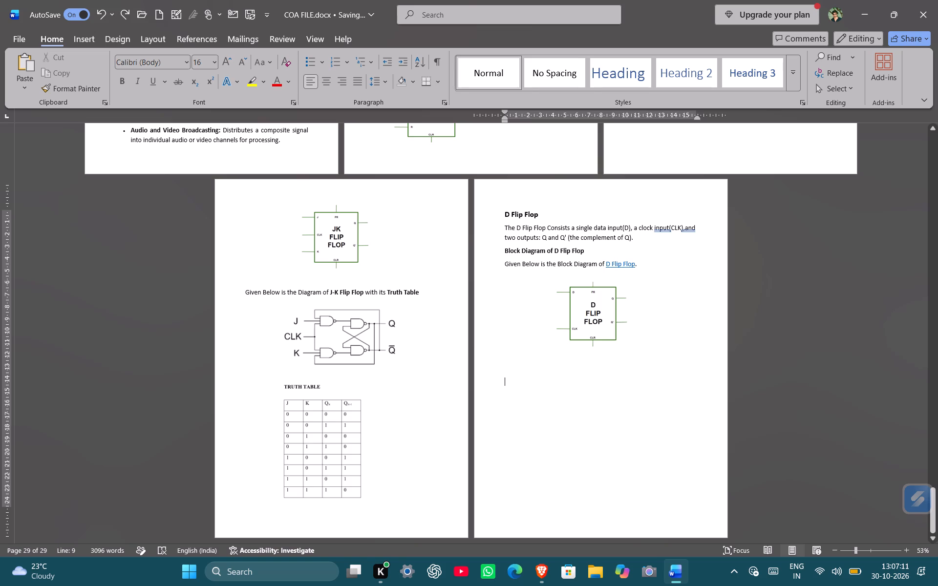
{"action": "double_click", "coordinate": [508, 352]}
{"action": "key", "text": "ctrl+v"}
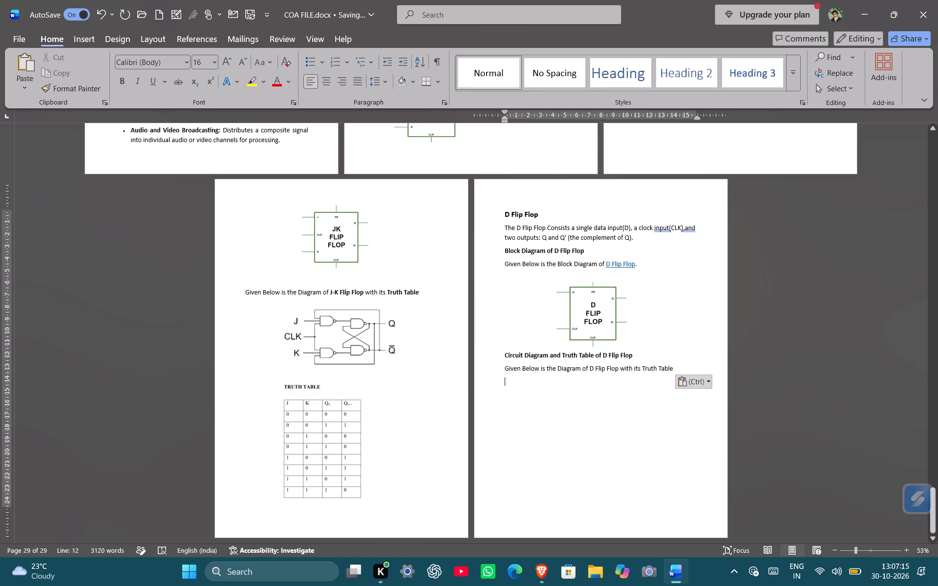
{"action": "key", "text": "BackSpace"}
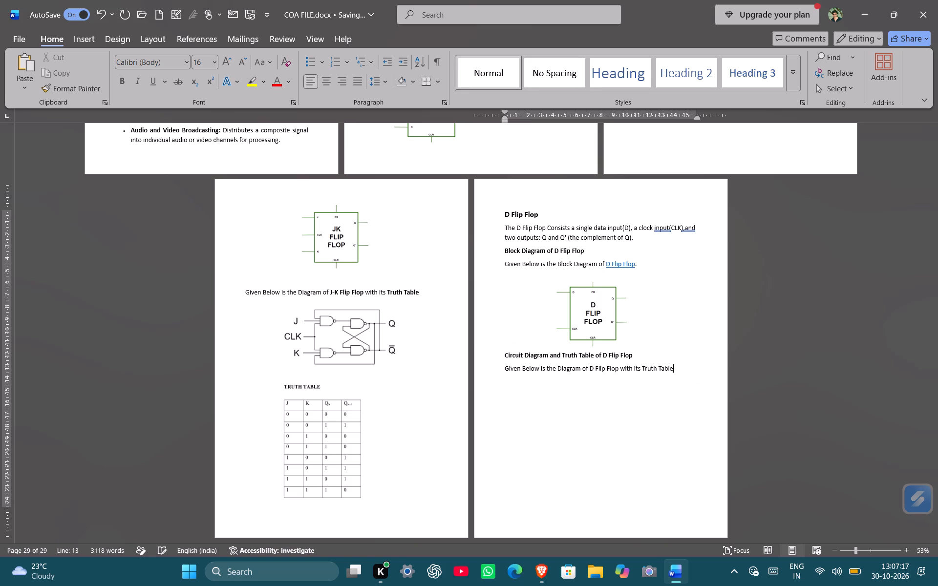
{"action": "key", "text": "period"}
{"action": "key", "text": "Return"}
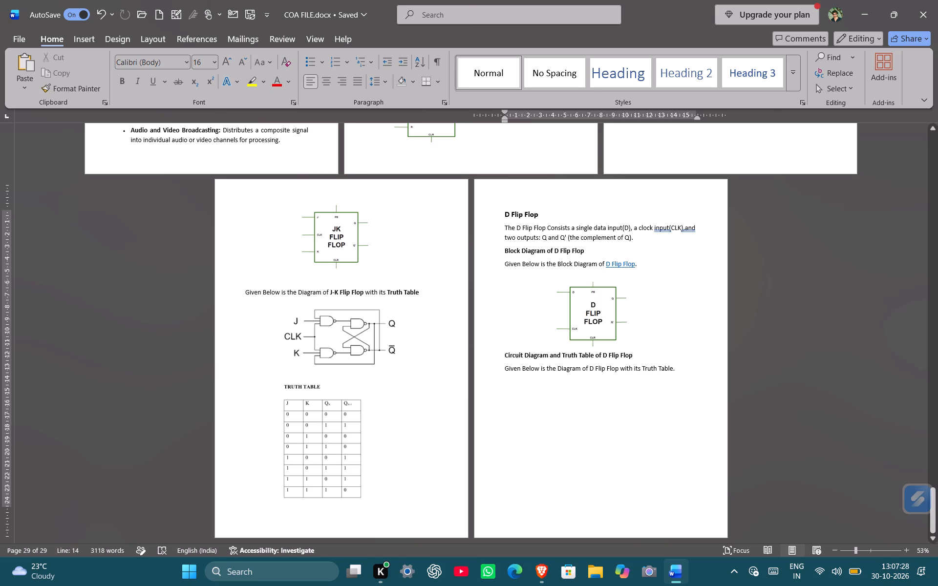
Copy the D flip-flop circuit diagram image from the article in Brave and paste it into Word as a picture below the sentence.
{"action": "left_click", "coordinate": [538, 571]}
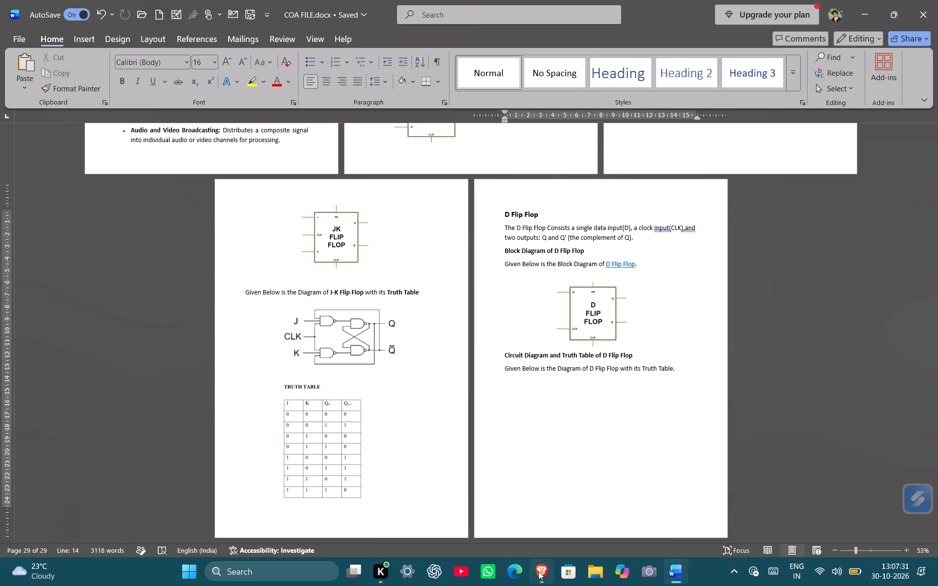
{"action": "right_click", "coordinate": [444, 303]}
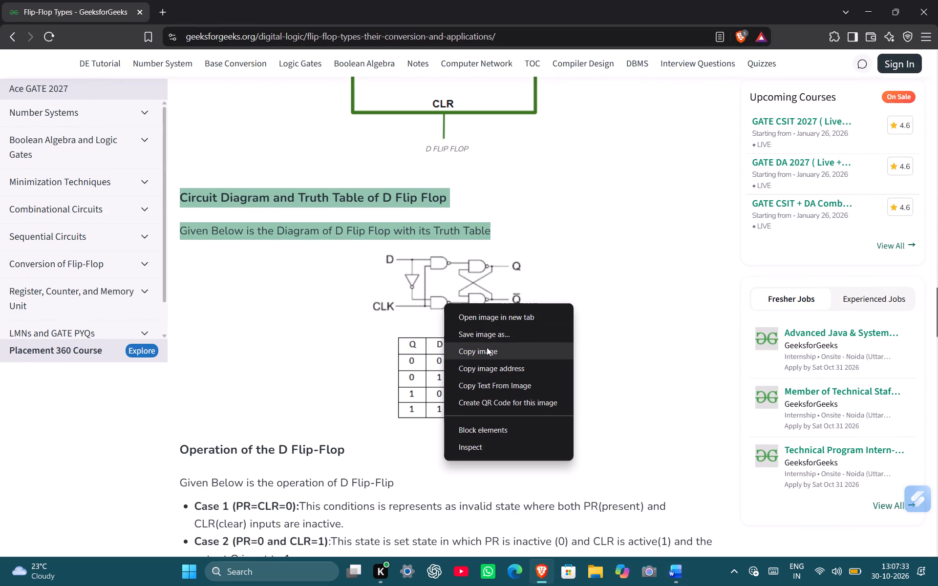
{"action": "left_click", "coordinate": [489, 351]}
{"action": "left_click", "coordinate": [544, 585]}
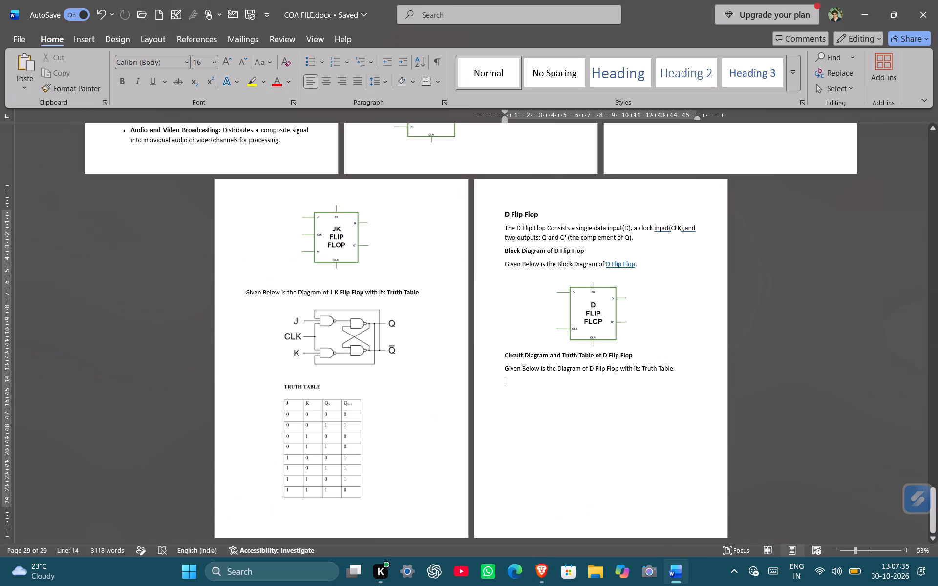
{"action": "left_click", "coordinate": [25, 84]}
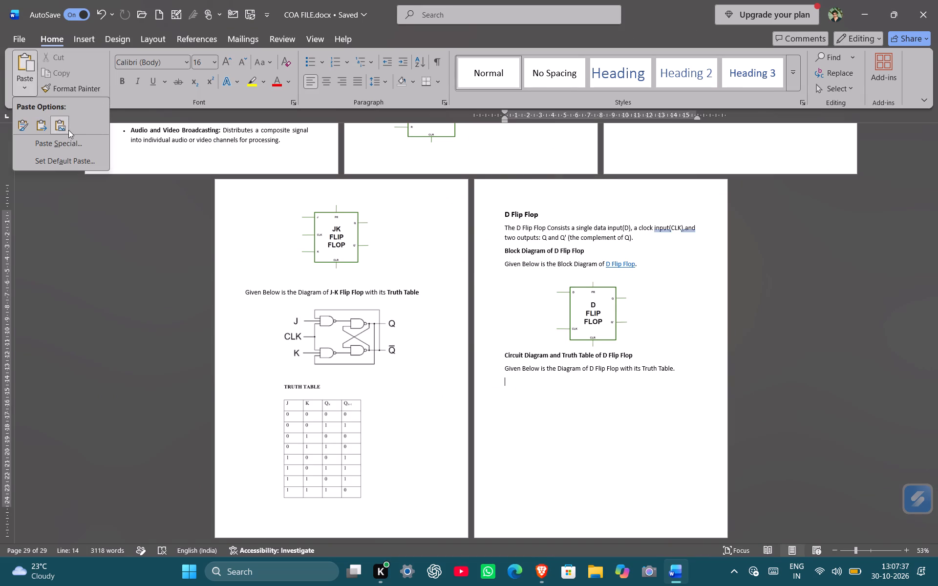
{"action": "left_click", "coordinate": [68, 130]}
Set the D flip-flop circuit diagram's text wrapping to Square and centre it on the page directly below its sentence.
{"action": "left_click", "coordinate": [565, 403]}
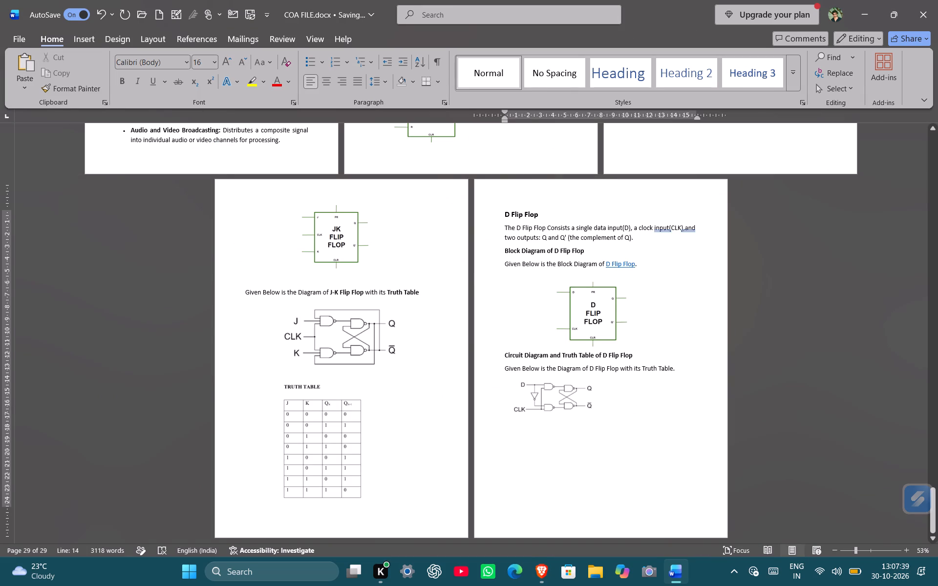
{"action": "left_click", "coordinate": [608, 393]}
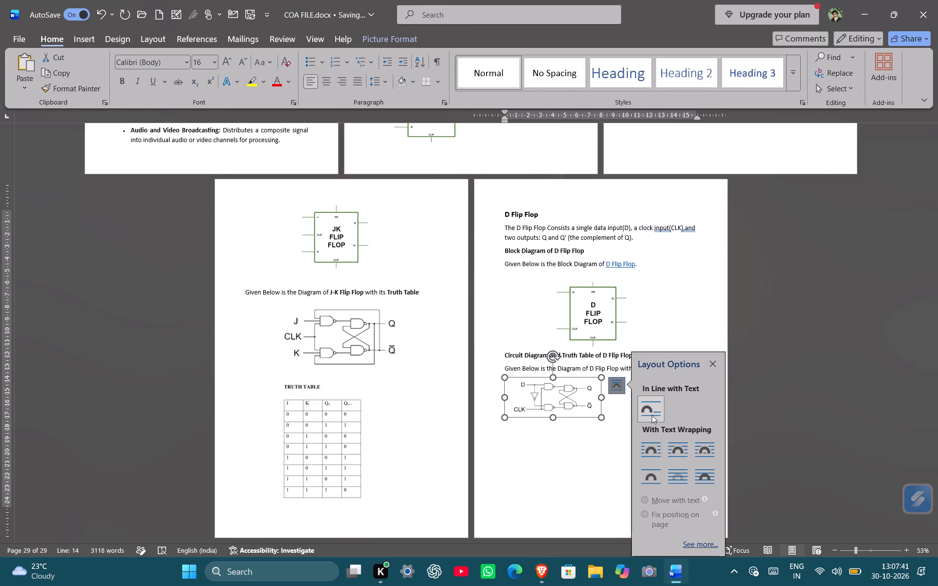
{"action": "left_click", "coordinate": [652, 447]}
{"action": "left_click", "coordinate": [591, 430]}
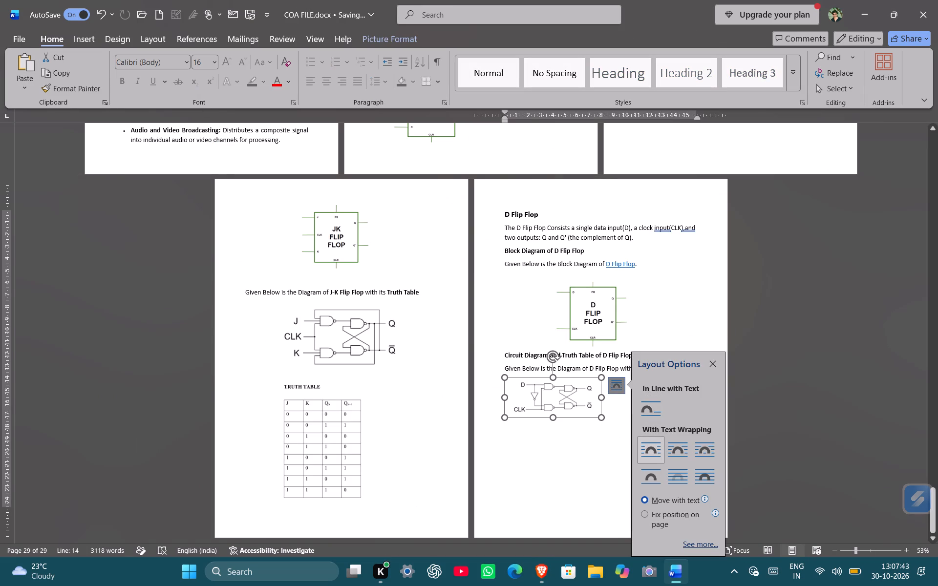
{"action": "left_click", "coordinate": [548, 404]}
{"action": "left_click_drag", "start_coordinate": [560, 395], "coordinate": [603, 400]}
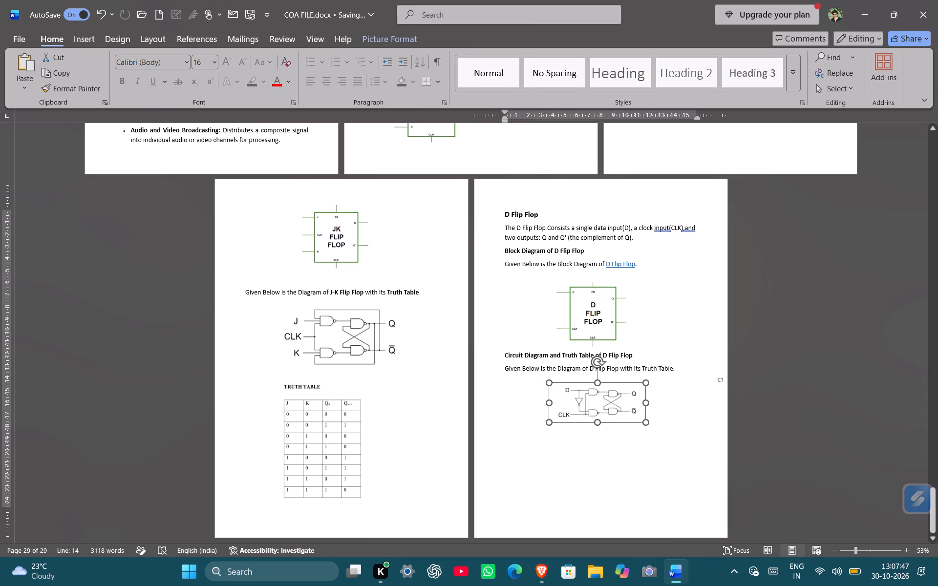
{"action": "left_click_drag", "start_coordinate": [603, 400], "coordinate": [605, 397]}
{"action": "left_click", "coordinate": [597, 446]}
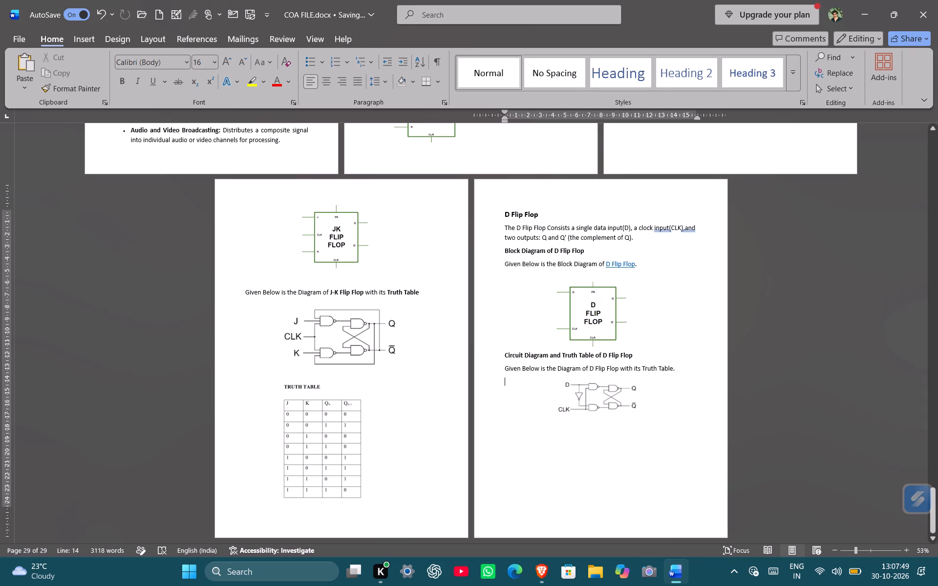
Look over the flip-flop pages, from the introduction and S-R section through the J-K and D flip-flop sections.
{"action": "scroll", "coordinate": [597, 446], "scroll_direction": "down", "scroll_amount": 1}
{"action": "scroll", "coordinate": [597, 446], "scroll_direction": "up", "scroll_amount": 1, "text": "ctrl"}
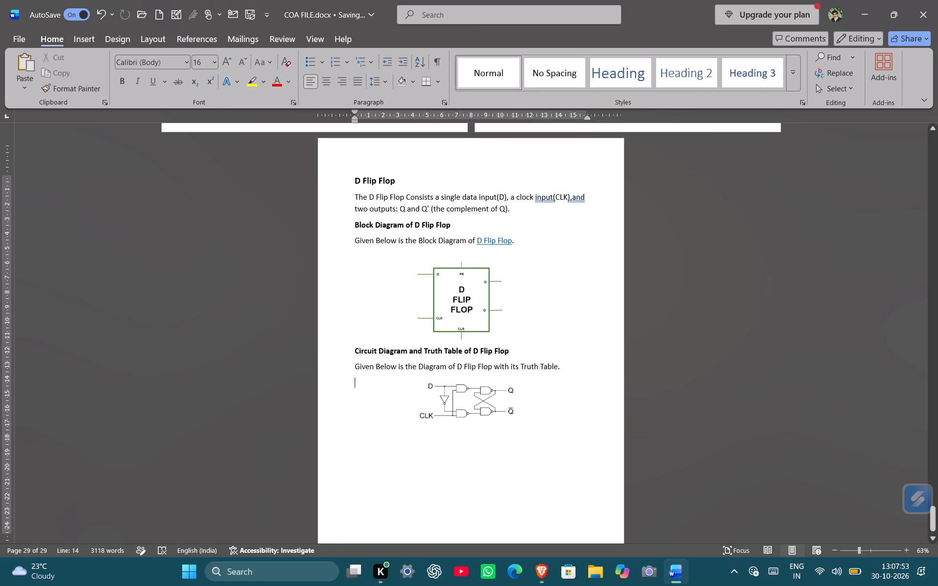
{"action": "scroll", "coordinate": [600, 444], "scroll_direction": "down", "scroll_amount": 1, "text": "ctrl"}
{"action": "scroll", "coordinate": [600, 444], "scroll_direction": "down", "scroll_amount": 3}
{"action": "scroll", "coordinate": [600, 444], "scroll_direction": "up", "scroll_amount": 2}
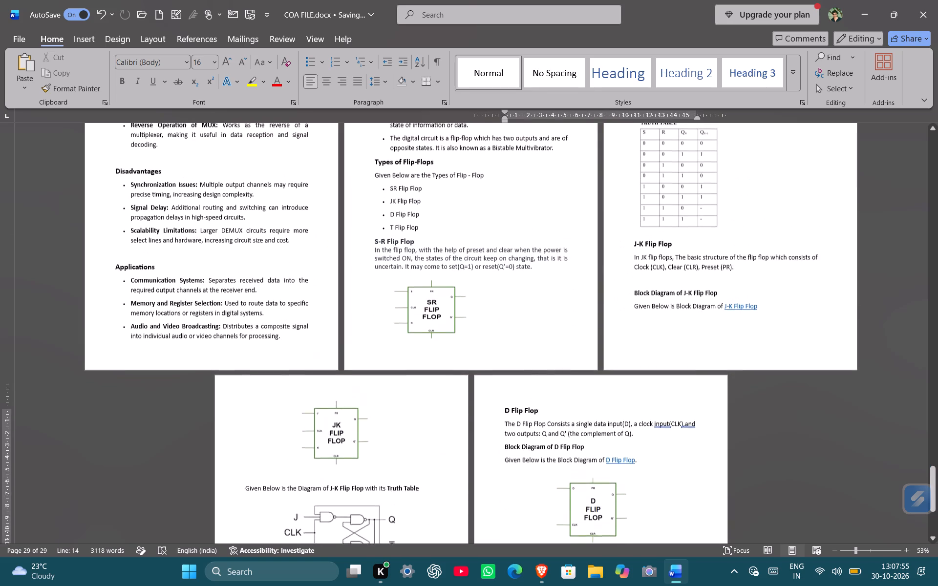
{"action": "scroll", "coordinate": [600, 444], "scroll_direction": "up", "scroll_amount": 4}
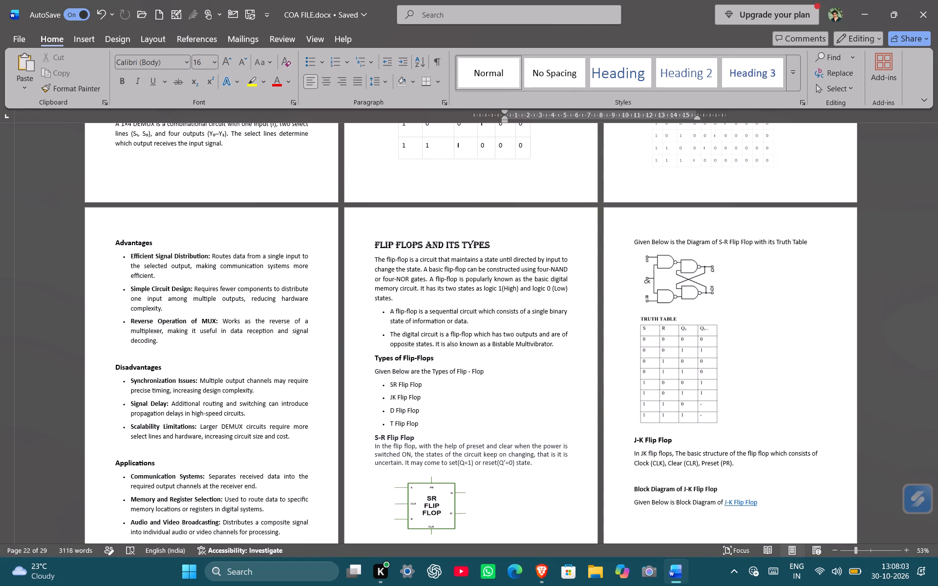
{"action": "scroll", "coordinate": [600, 444], "scroll_direction": "down", "scroll_amount": 4}
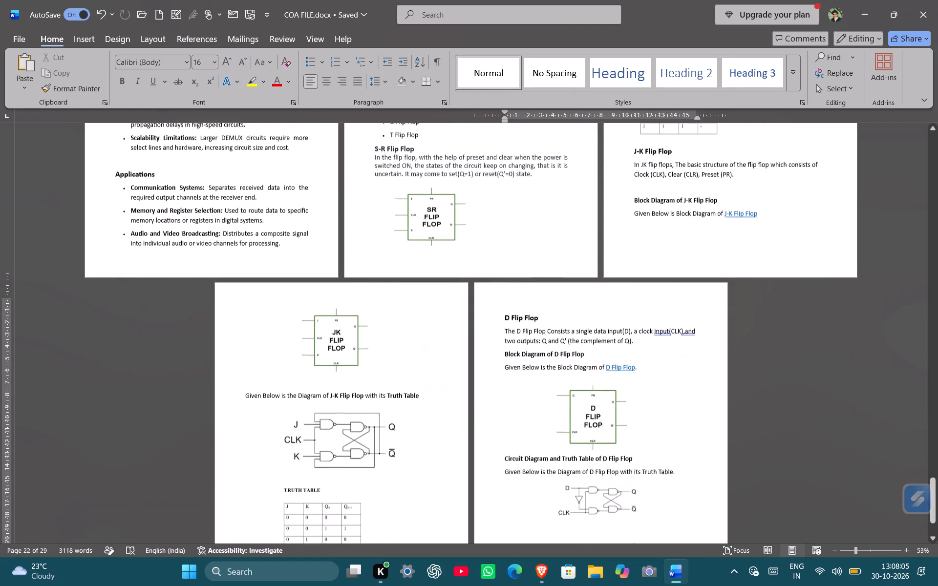
{"action": "scroll", "coordinate": [642, 522], "scroll_direction": "down", "scroll_amount": 3}
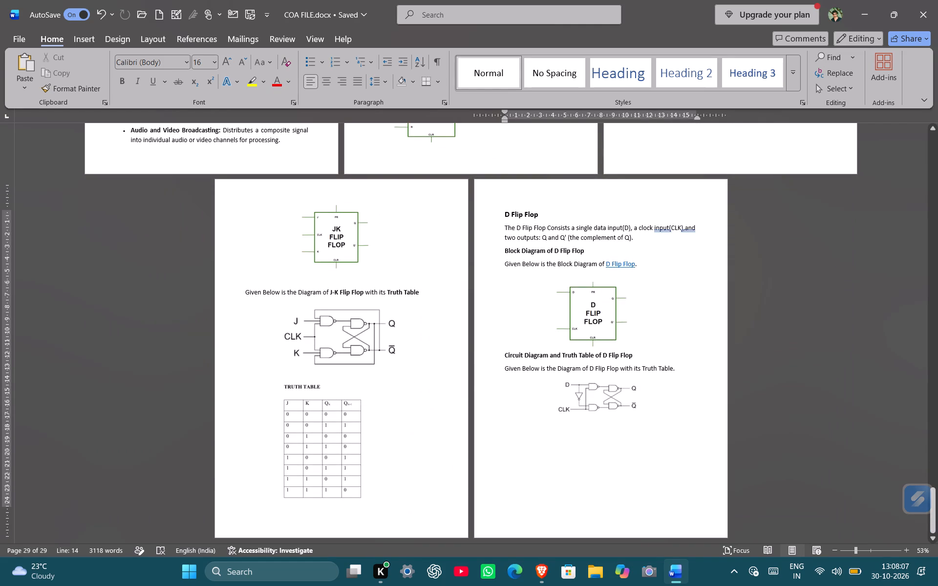
Copy the article's "T Flip Flop" text through the block diagram sentence from Brave and paste it into Word below the D circuit diagram.
{"action": "left_click", "coordinate": [540, 572]}
{"action": "scroll", "coordinate": [497, 320], "scroll_direction": "down", "scroll_amount": 2}
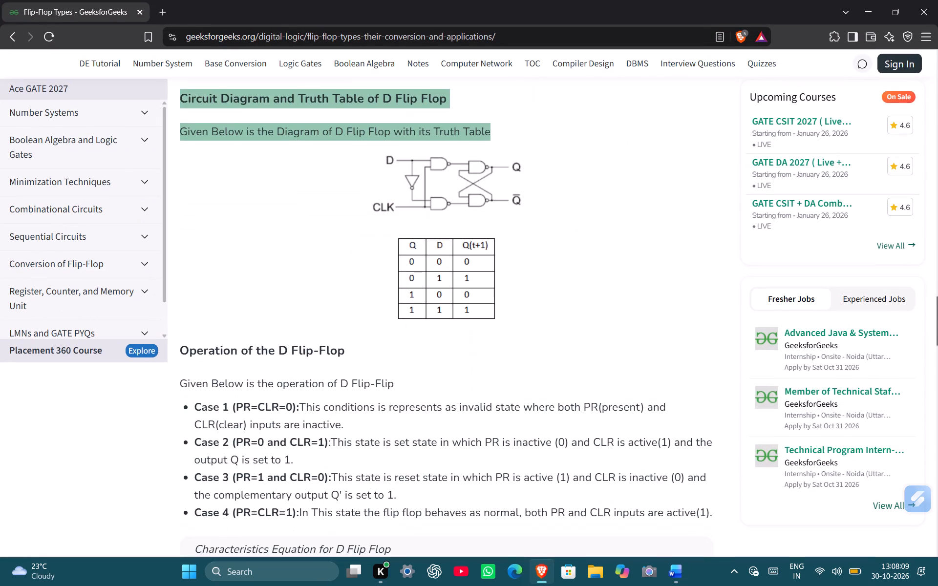
{"action": "scroll", "coordinate": [497, 320], "scroll_direction": "down", "scroll_amount": 3}
{"action": "scroll", "coordinate": [448, 303], "scroll_direction": "up", "scroll_amount": 2}
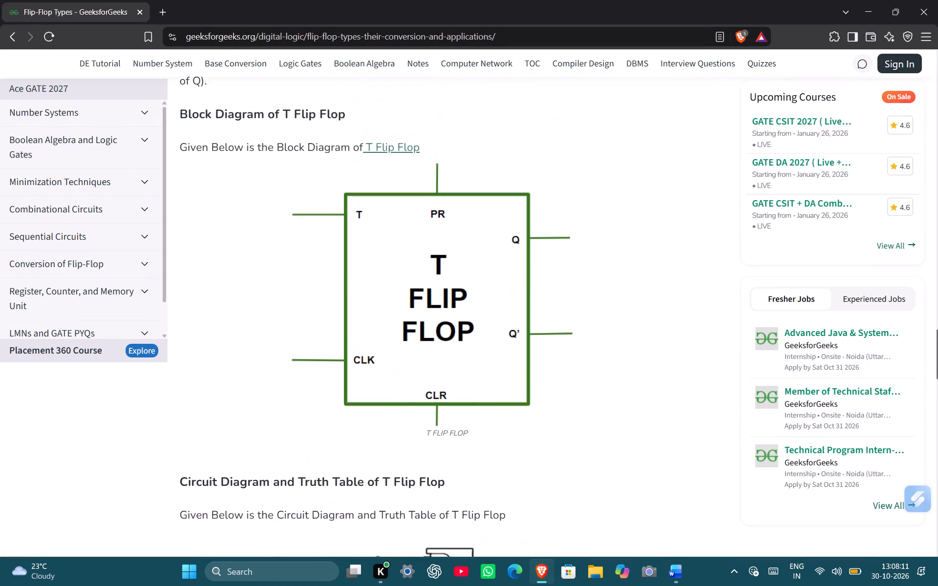
{"action": "scroll", "coordinate": [251, 193], "scroll_direction": "up", "scroll_amount": 2}
{"action": "left_click_drag", "start_coordinate": [179, 121], "coordinate": [399, 190]}
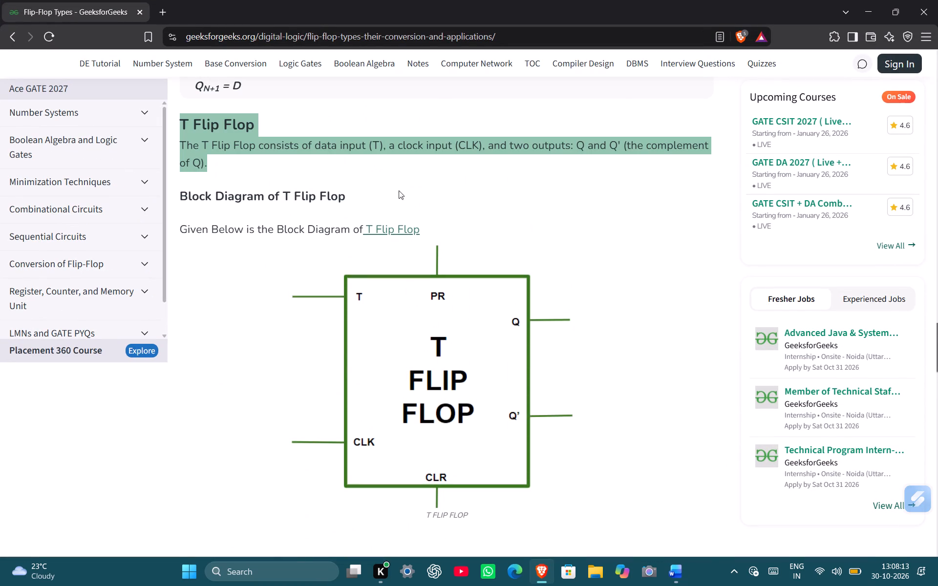
{"action": "left_click_drag", "start_coordinate": [399, 190], "coordinate": [425, 226]}
{"action": "key", "text": "ctrl+c"}
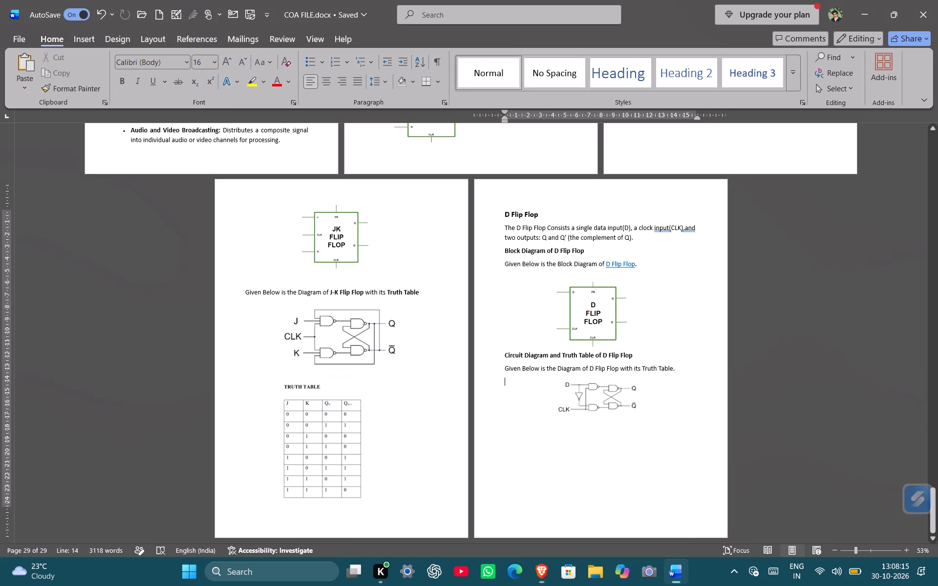
{"action": "double_click", "coordinate": [515, 442]}
{"action": "double_click", "coordinate": [506, 420]}
{"action": "key", "text": "ctrl+v"}
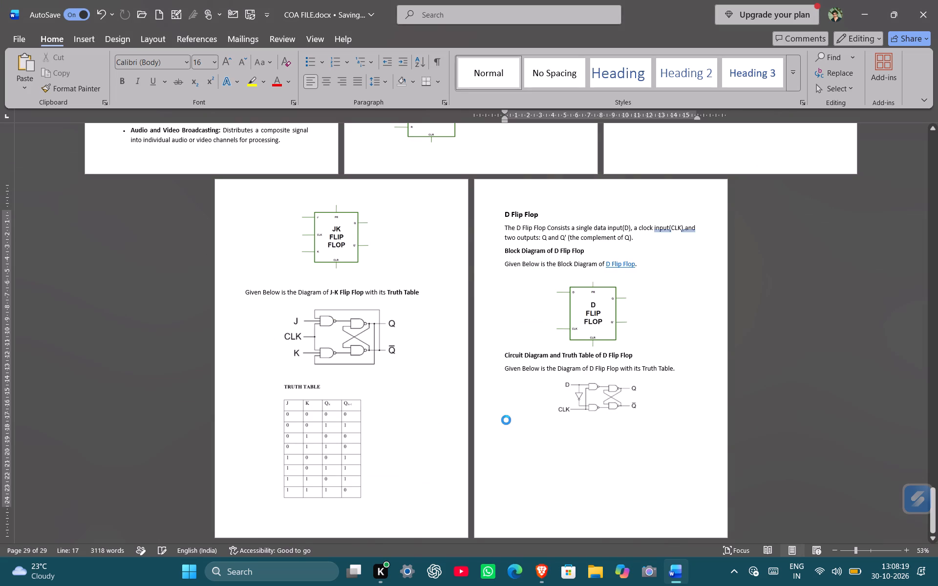
End the T flip-flop block diagram sentence with a period and start a new line below it.
{"action": "scroll", "coordinate": [574, 472], "scroll_direction": "down", "scroll_amount": 2}
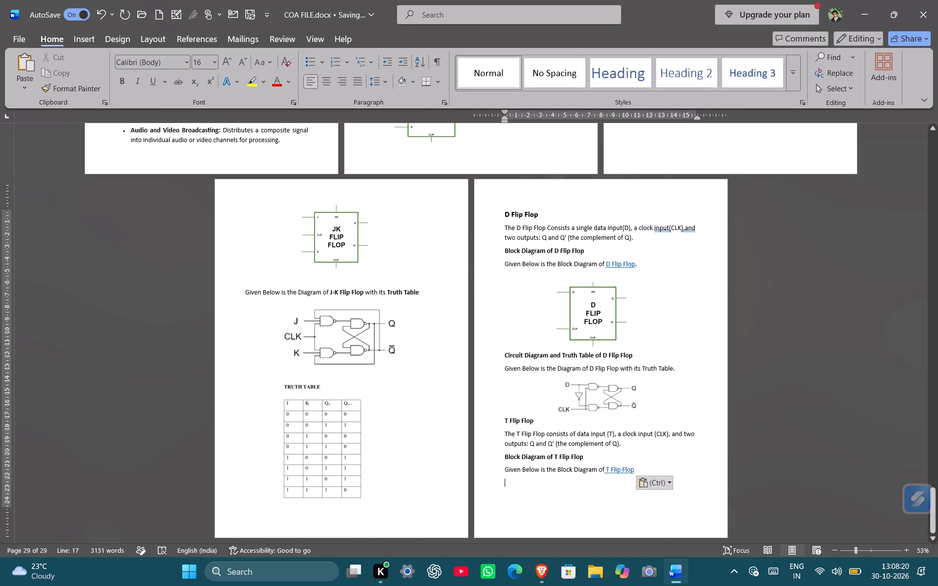
{"action": "left_click", "coordinate": [639, 473]}
{"action": "key", "text": "period"}
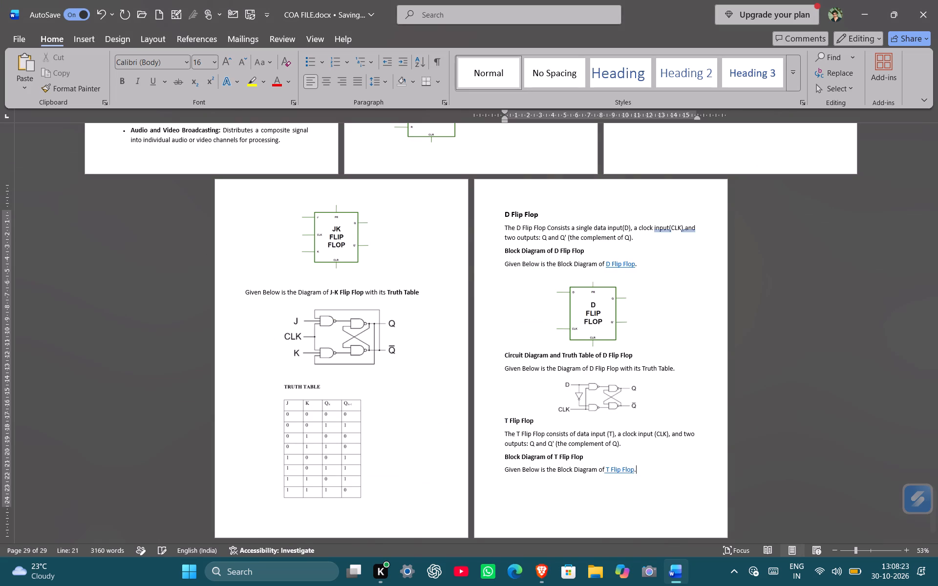
{"action": "key", "text": "Return"}
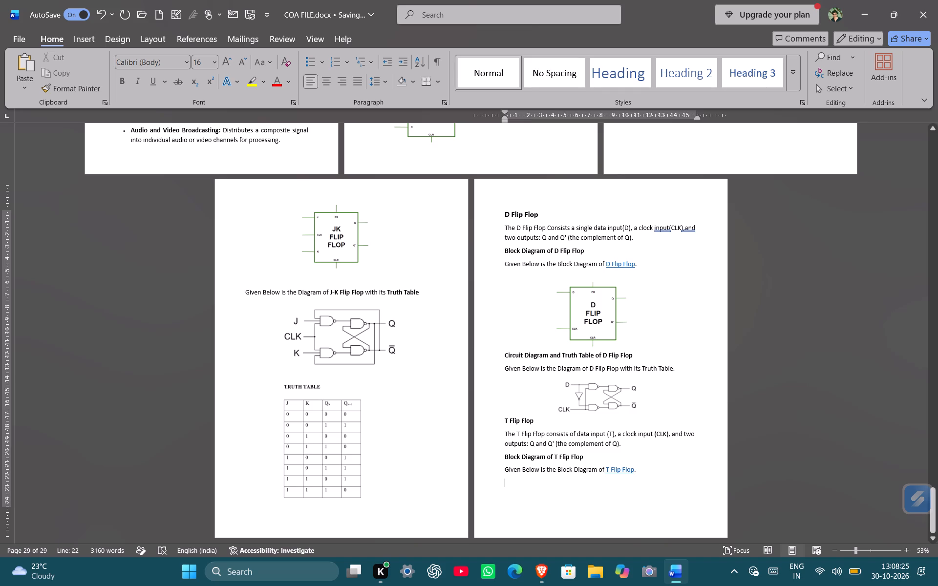
Increase the "T Flip Flop" heading's font size to 18.
{"action": "left_click_drag", "start_coordinate": [535, 418], "coordinate": [501, 419]}
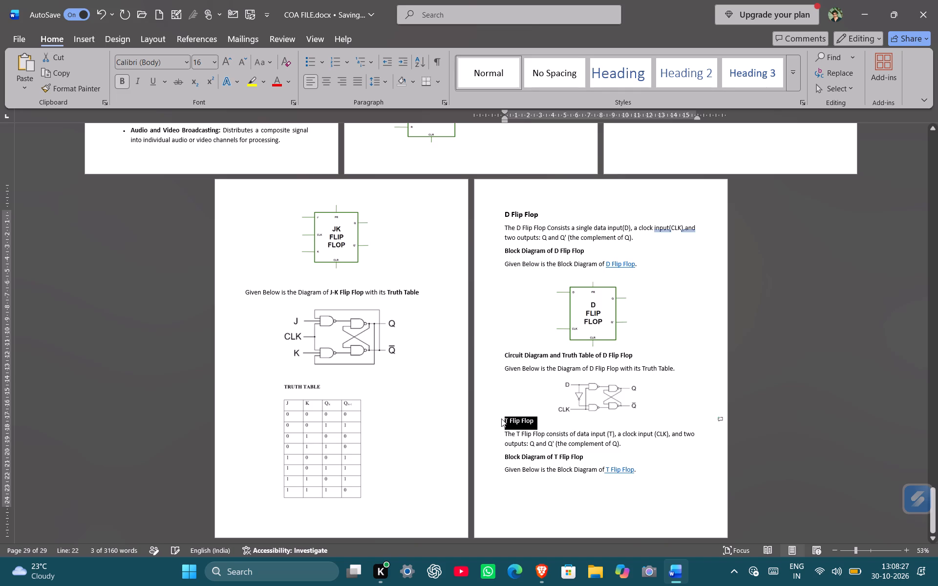
{"action": "key", "text": "ctrl+shift+period"}
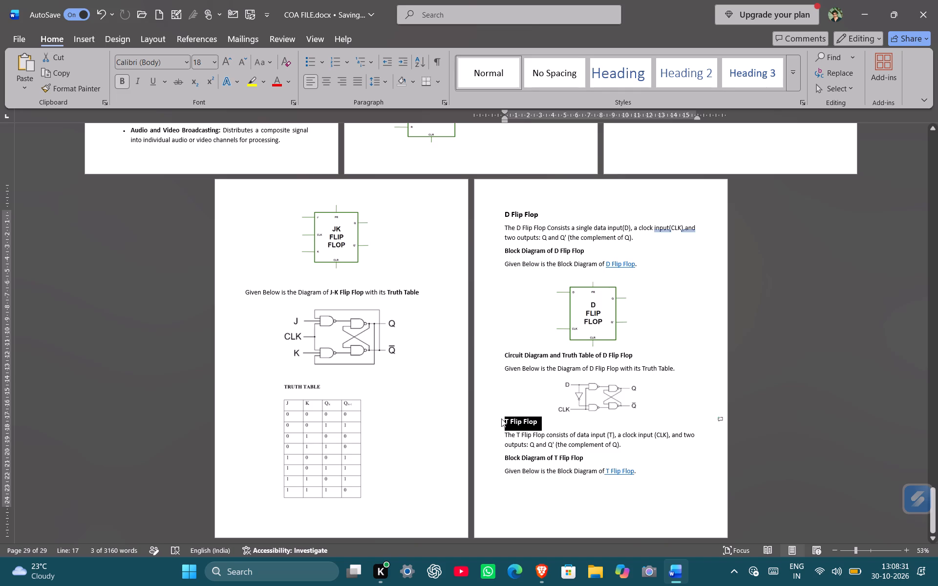
{"action": "left_click", "coordinate": [587, 455]}
Copy the T flip-flop block diagram image from the article in Brave and paste it into Word on the empty line below its sentence.
{"action": "left_click", "coordinate": [655, 470]}
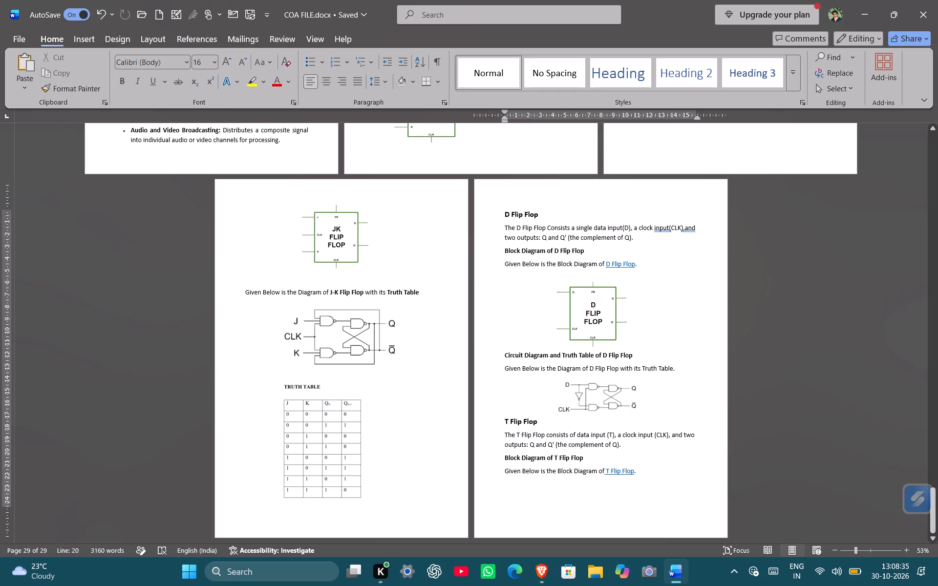
{"action": "left_click", "coordinate": [510, 478]}
{"action": "left_click", "coordinate": [509, 483]}
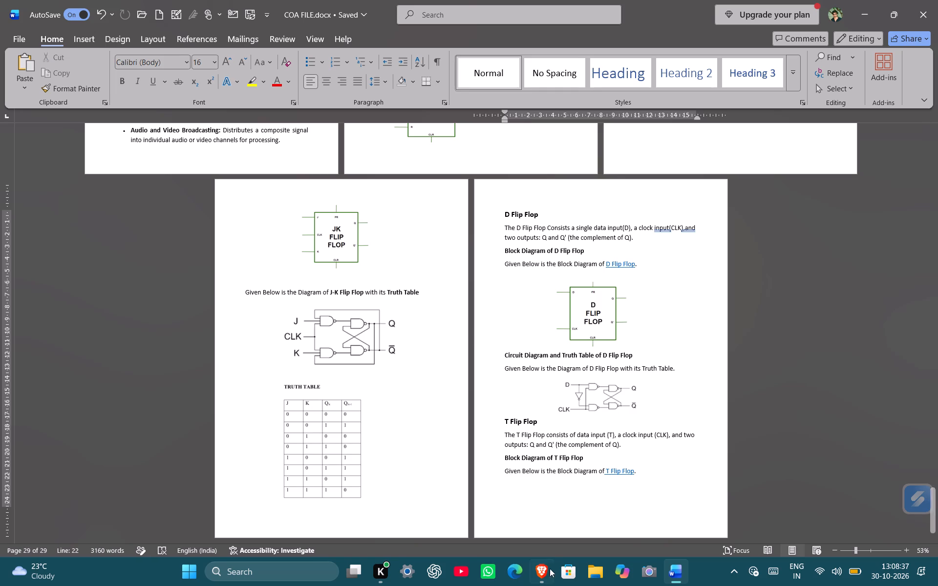
{"action": "left_click", "coordinate": [553, 575]}
{"action": "right_click", "coordinate": [504, 398]}
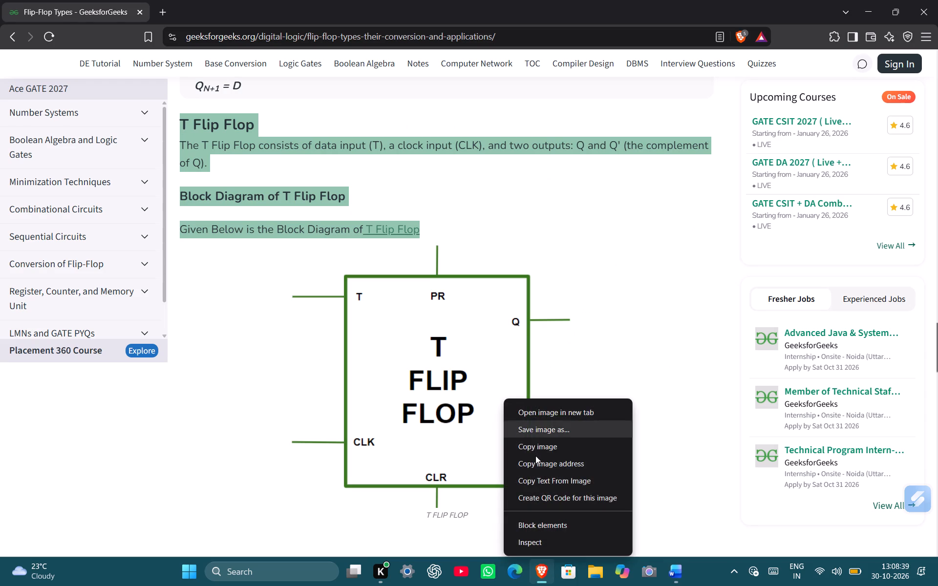
{"action": "left_click", "coordinate": [534, 451]}
{"action": "left_click", "coordinate": [538, 577]}
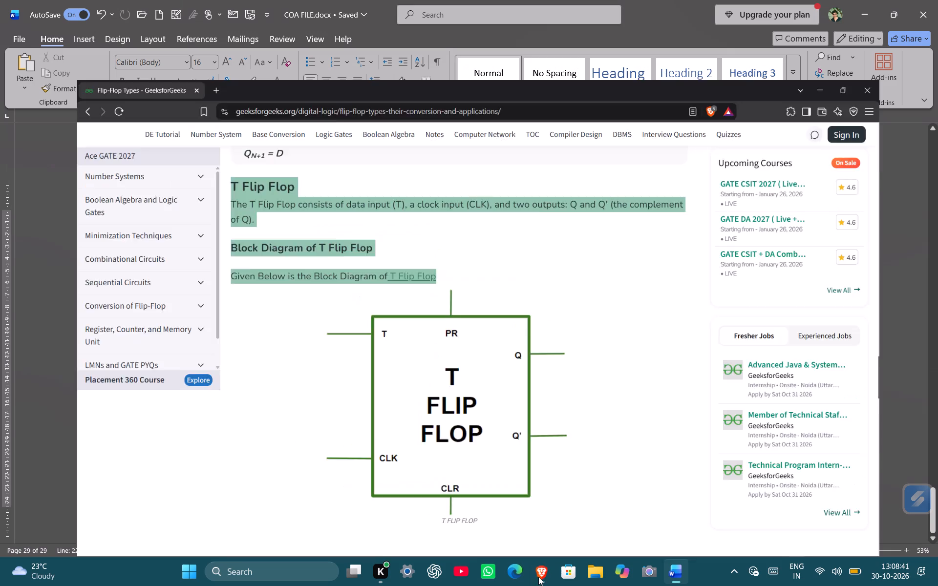
{"action": "scroll", "coordinate": [532, 470], "scroll_direction": "down", "scroll_amount": 1}
{"action": "key", "text": "ctrl+v"}
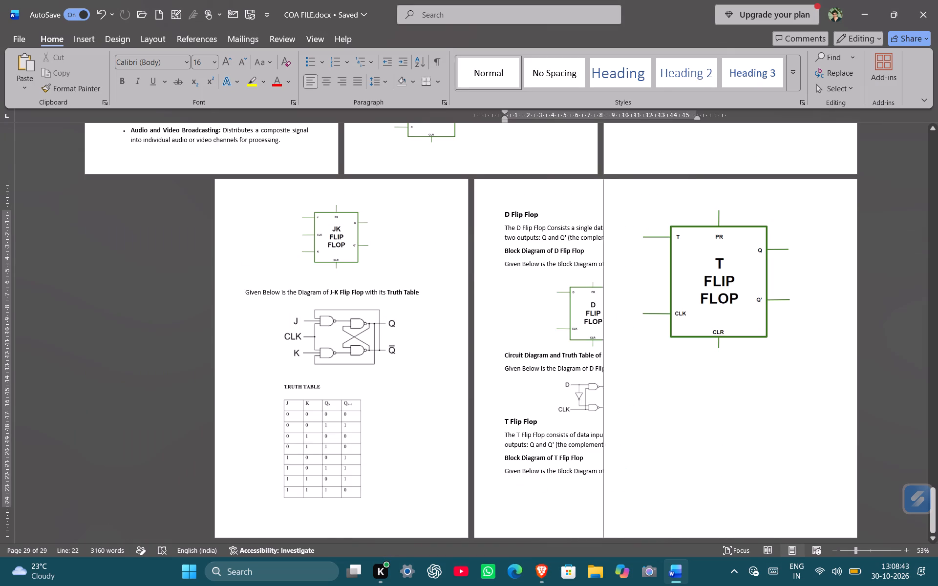
Shrink the pasted T flip-flop block diagram proportionally to a little over a third of its pasted width.
{"action": "left_click", "coordinate": [734, 258]}
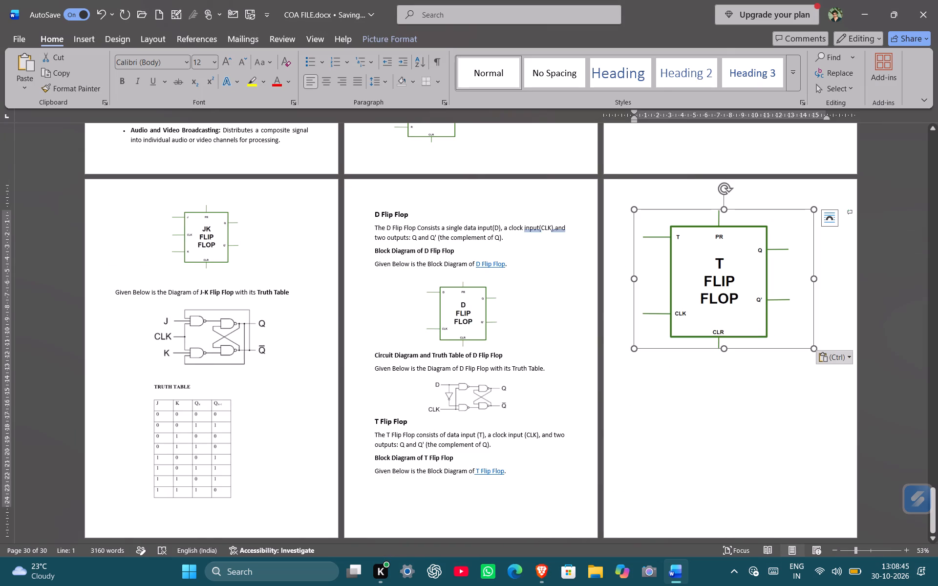
{"action": "left_click_drag", "start_coordinate": [635, 351], "coordinate": [730, 234]}
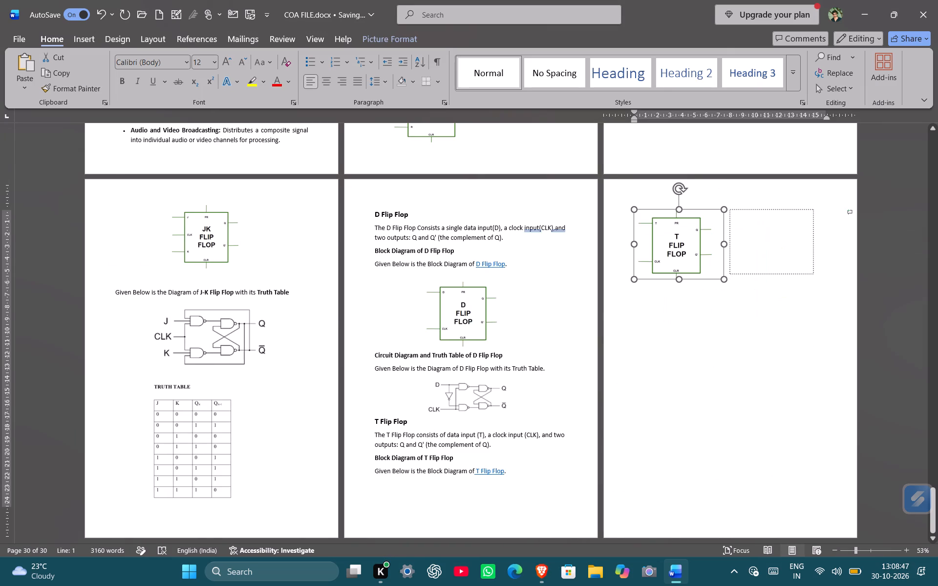
{"action": "left_click_drag", "start_coordinate": [730, 234], "coordinate": [689, 226]}
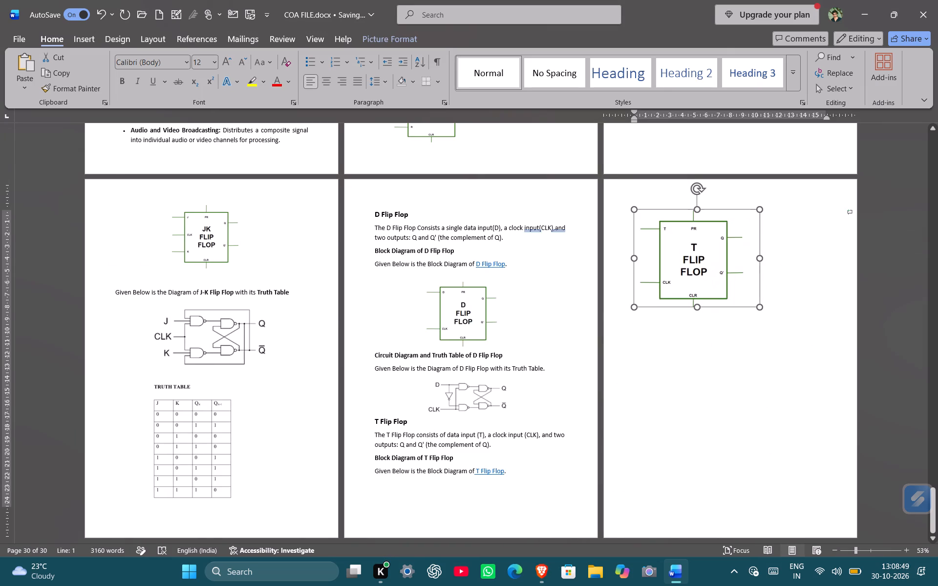
{"action": "left_click_drag", "start_coordinate": [689, 226], "coordinate": [702, 222]}
{"action": "left_click_drag", "start_coordinate": [634, 296], "coordinate": [680, 245]}
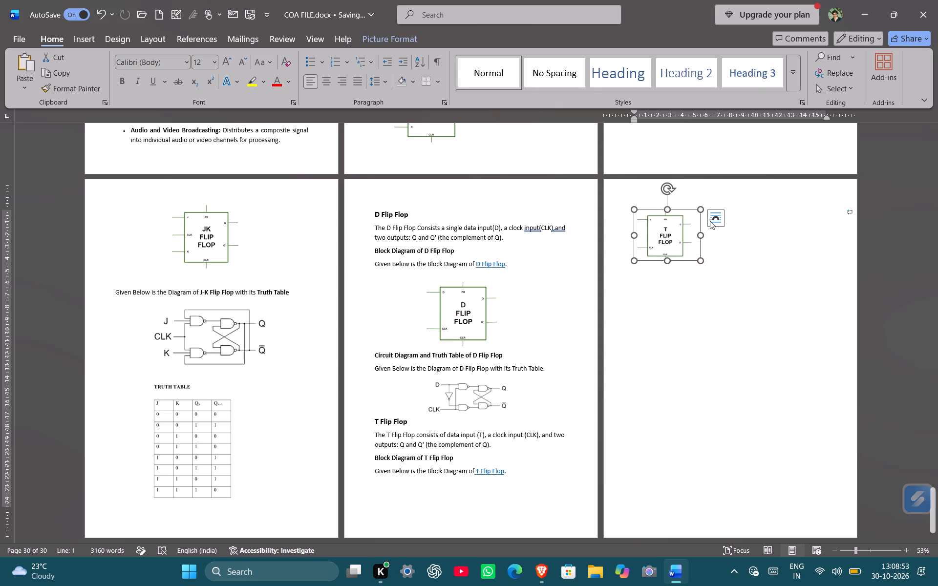
{"action": "scroll", "coordinate": [540, 338], "scroll_direction": "down", "scroll_amount": 1}
Set the T flip-flop block diagram's text wrapping to Square and place it to the right of its heading and sentence on the D flip-flop page.
{"action": "left_click", "coordinate": [723, 217]}
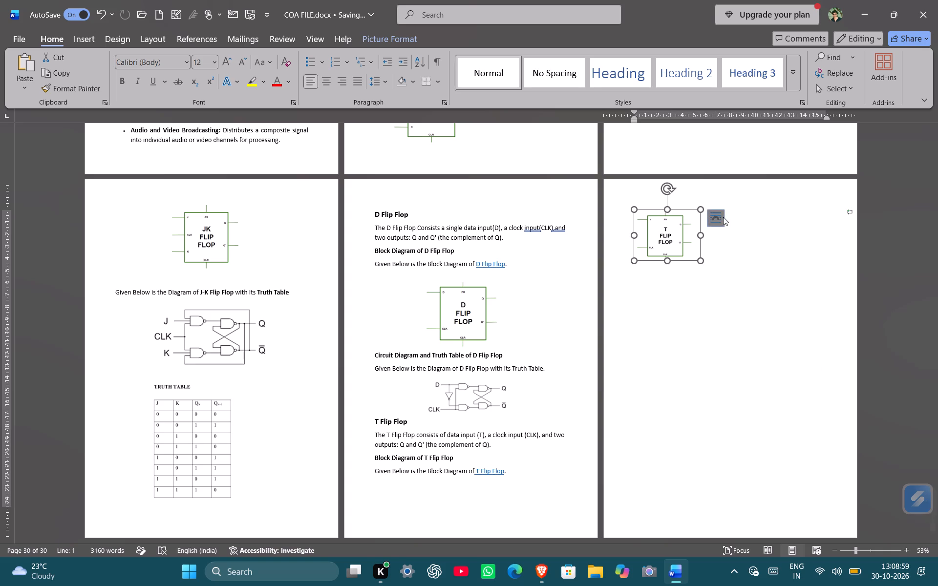
{"action": "left_click", "coordinate": [751, 305]}
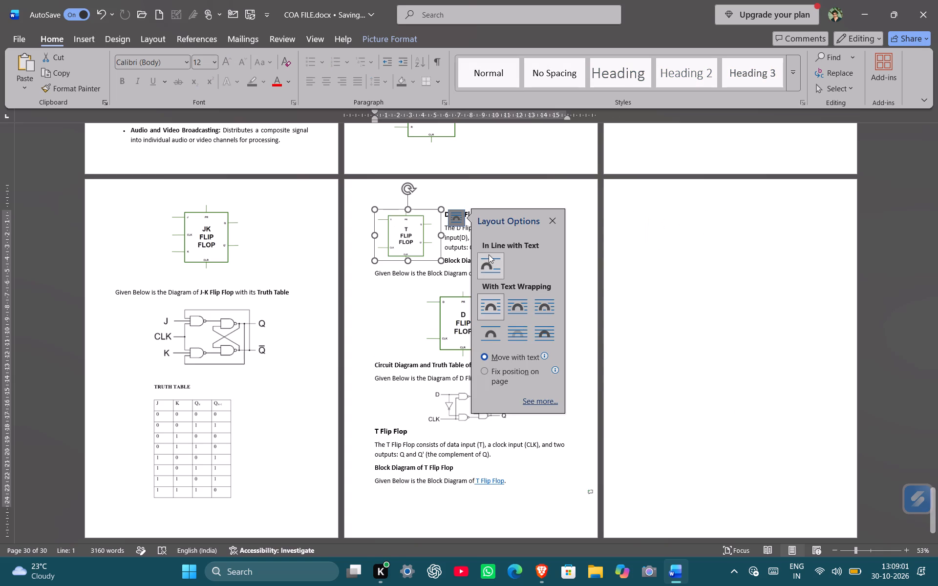
{"action": "left_click_drag", "start_coordinate": [418, 242], "coordinate": [428, 520]}
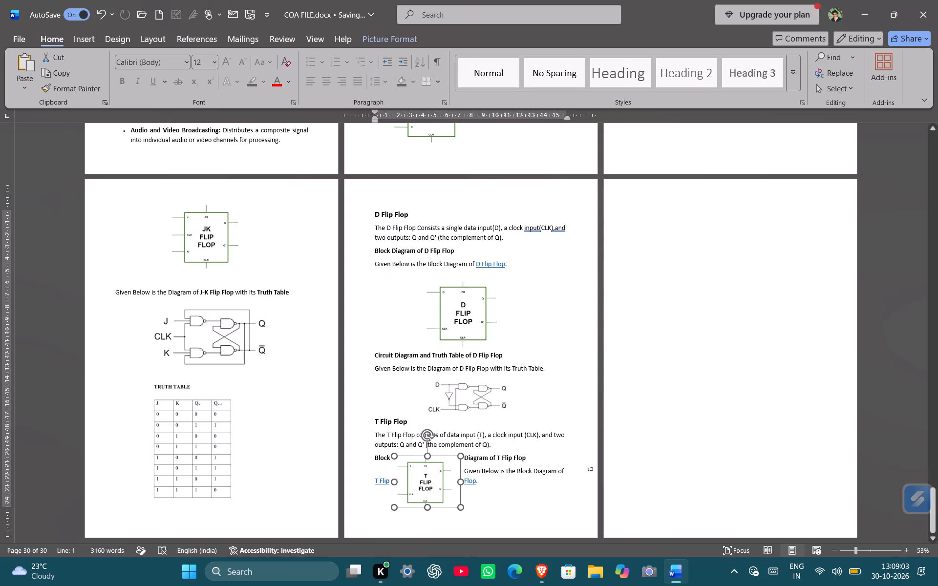
{"action": "left_click_drag", "start_coordinate": [428, 520], "coordinate": [528, 491]}
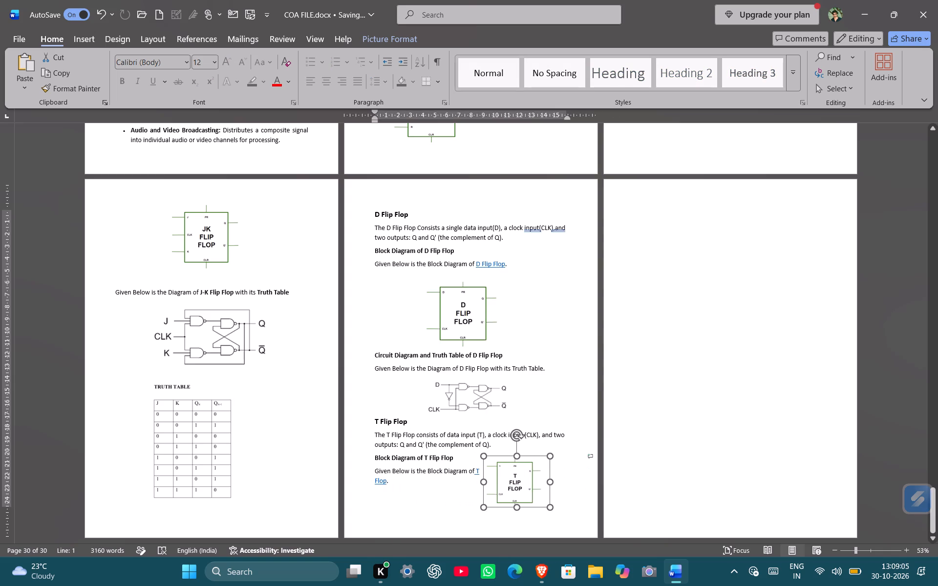
{"action": "left_click_drag", "start_coordinate": [528, 491], "coordinate": [539, 487]}
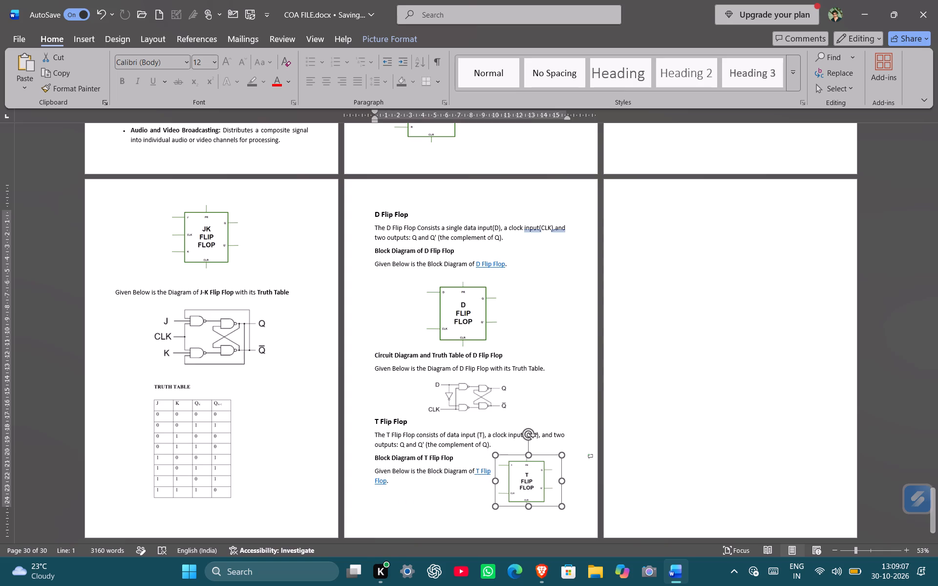
{"action": "left_click_drag", "start_coordinate": [539, 487], "coordinate": [541, 490]}
{"action": "left_click", "coordinate": [654, 403]}
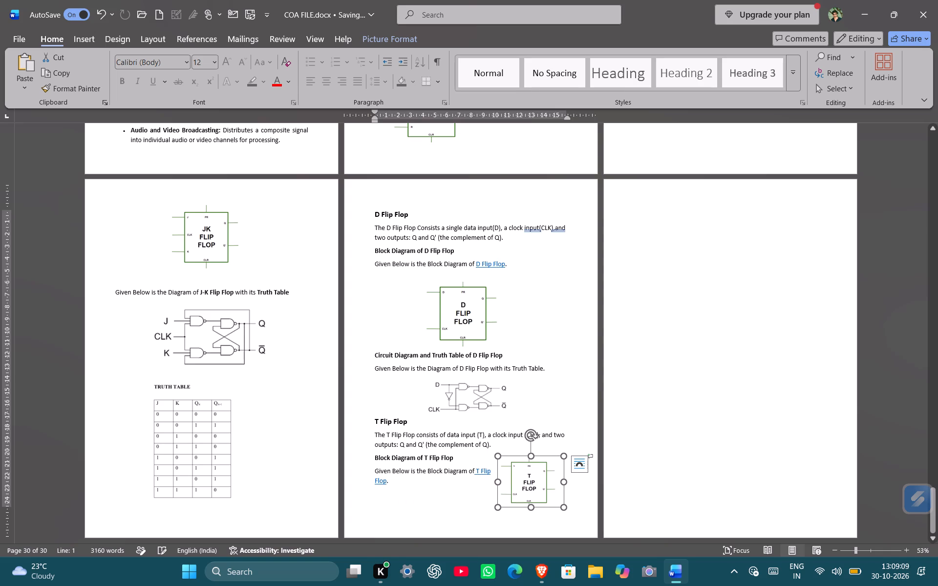
Insert the missing spaces in the D flip-flop description so it reads "a clock input (CLK), and two outputs".
{"action": "scroll", "coordinate": [483, 368], "scroll_direction": "up", "scroll_amount": 2, "text": "ctrl"}
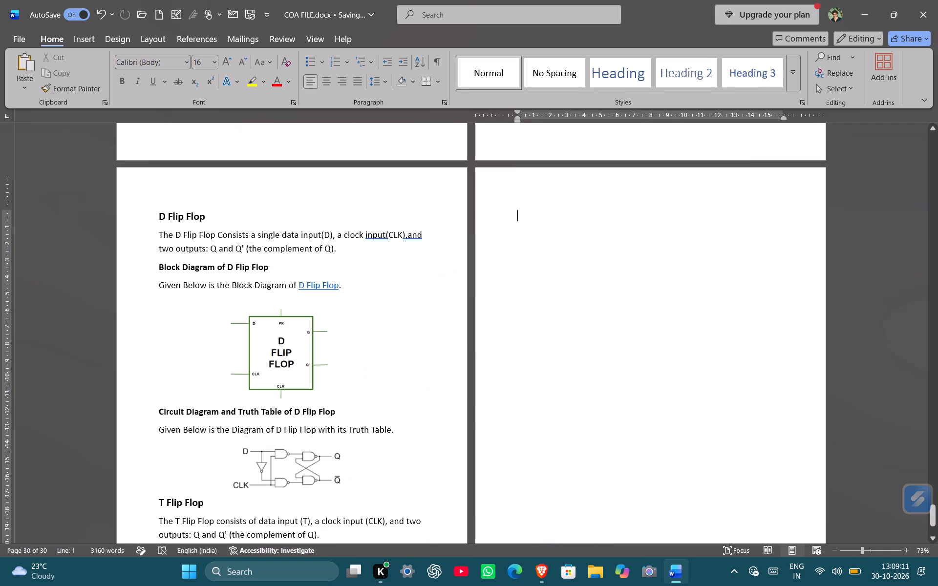
{"action": "left_click", "coordinate": [385, 233]}
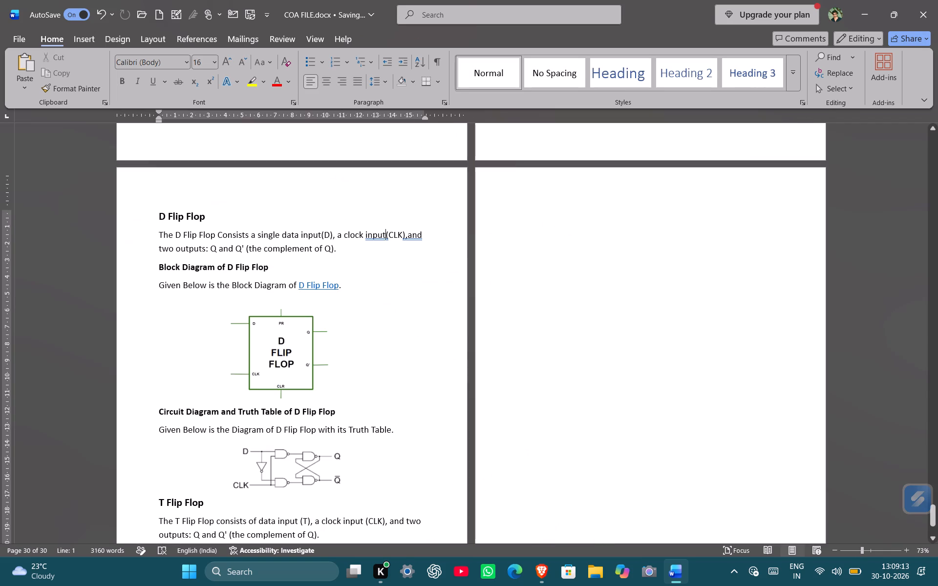
{"action": "key", "text": "space"}
{"action": "left_click", "coordinate": [411, 235]}
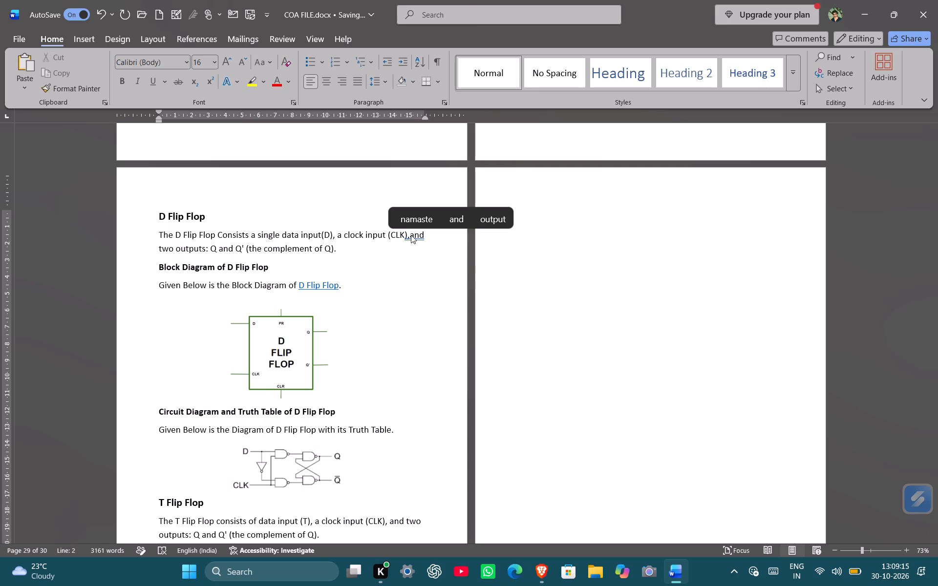
{"action": "left_click", "coordinate": [406, 236]}
{"action": "left_click", "coordinate": [415, 257]}
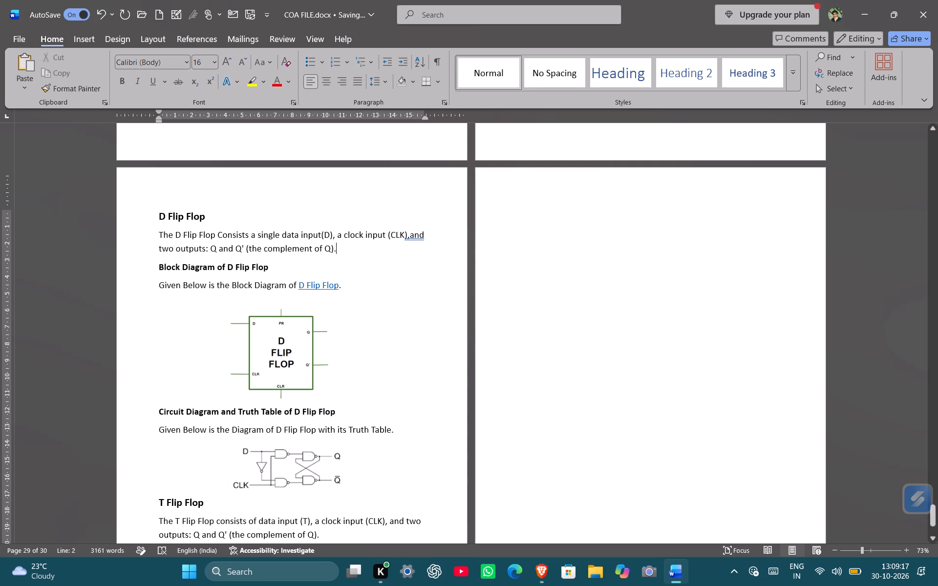
{"action": "left_click", "coordinate": [410, 237]}
{"action": "key", "text": "space"}
Enlarge the T flip-flop block diagram slightly, keeping it beside its block diagram sentence.
{"action": "scroll", "coordinate": [364, 337], "scroll_direction": "down", "scroll_amount": 2}
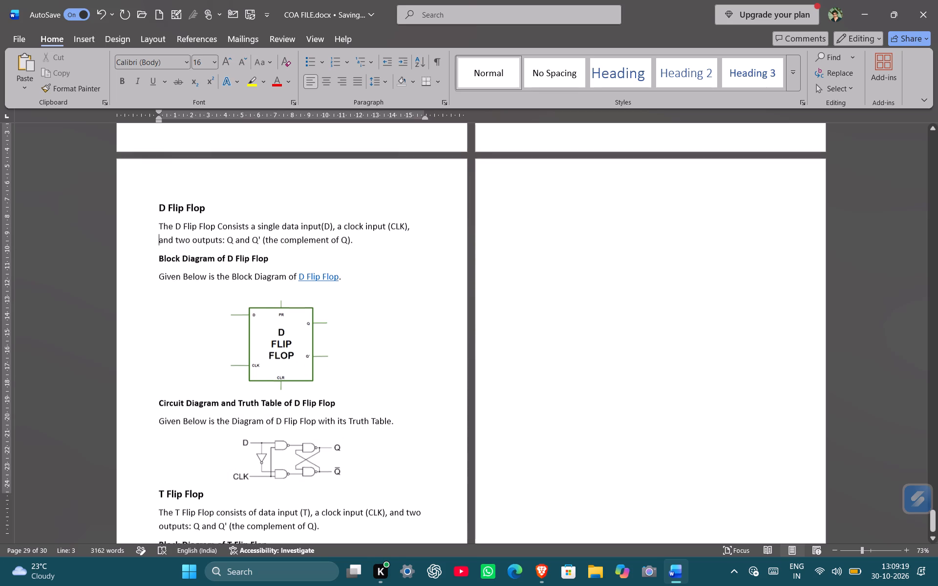
{"action": "scroll", "coordinate": [364, 337], "scroll_direction": "down", "scroll_amount": 2}
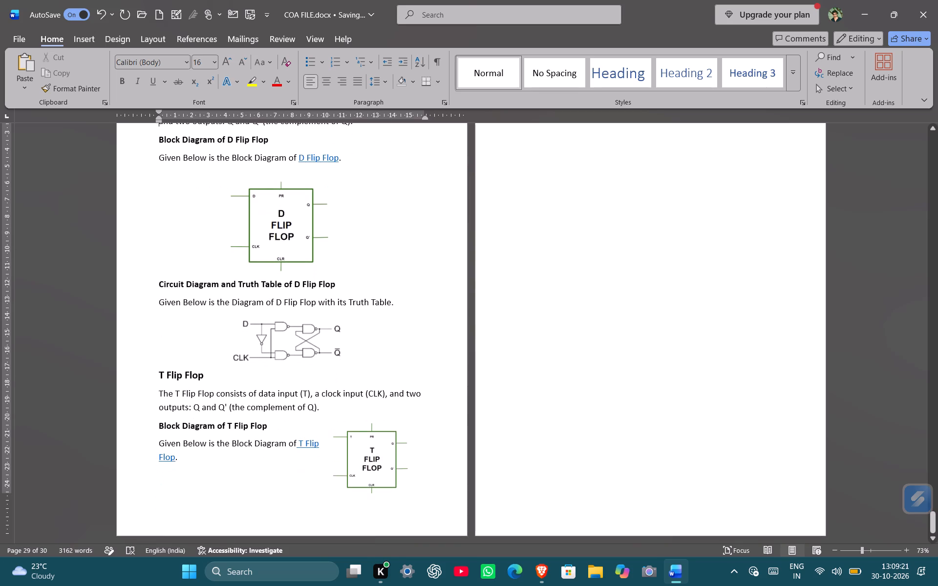
{"action": "left_click", "coordinate": [369, 433]}
{"action": "left_click_drag", "start_coordinate": [419, 492], "coordinate": [426, 506]}
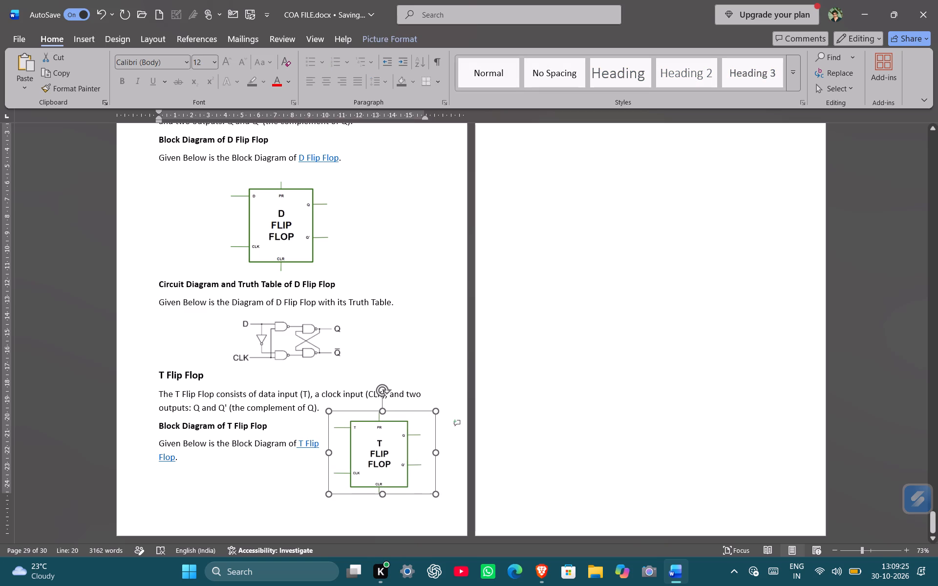
{"action": "left_click_drag", "start_coordinate": [426, 506], "coordinate": [422, 504]}
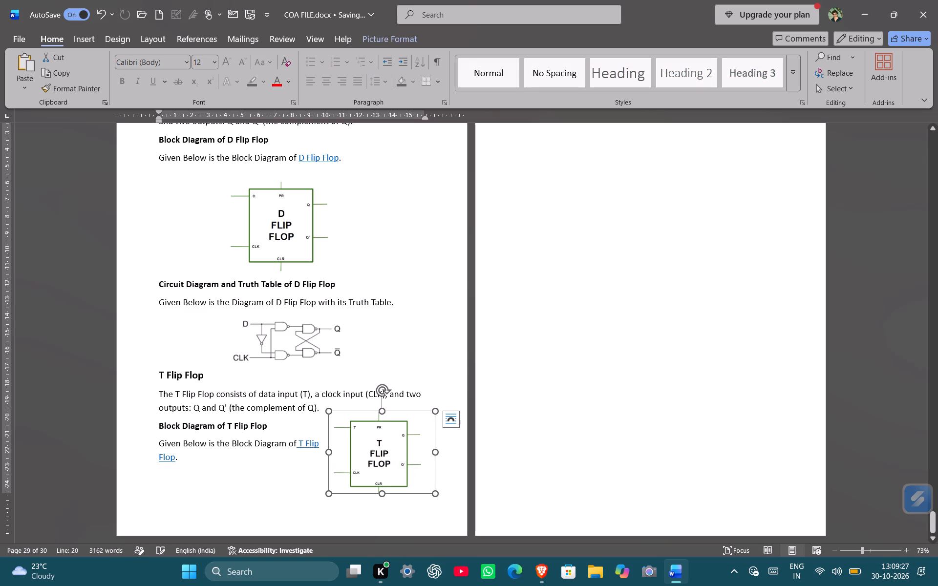
{"action": "left_click_drag", "start_coordinate": [384, 459], "coordinate": [384, 466]}
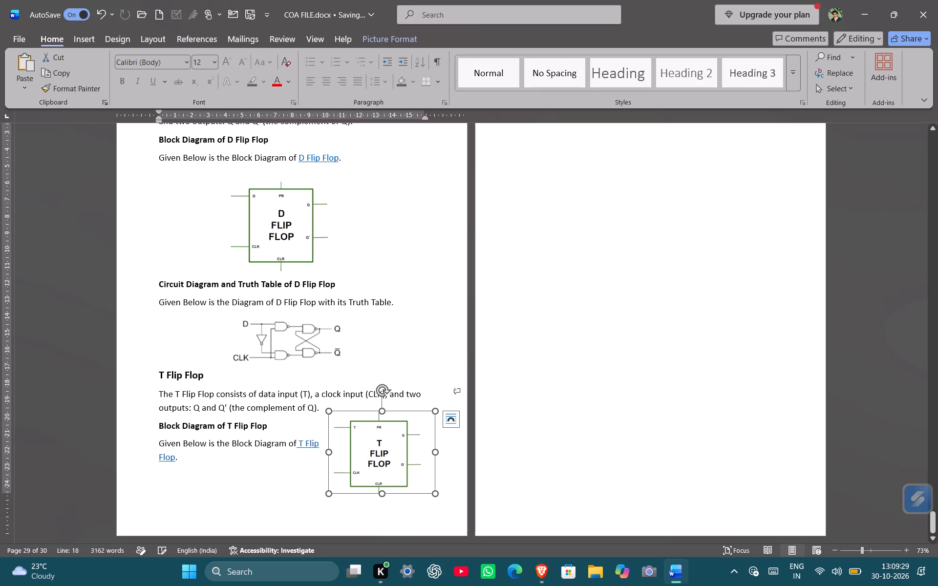
{"action": "left_click", "coordinate": [393, 346]}
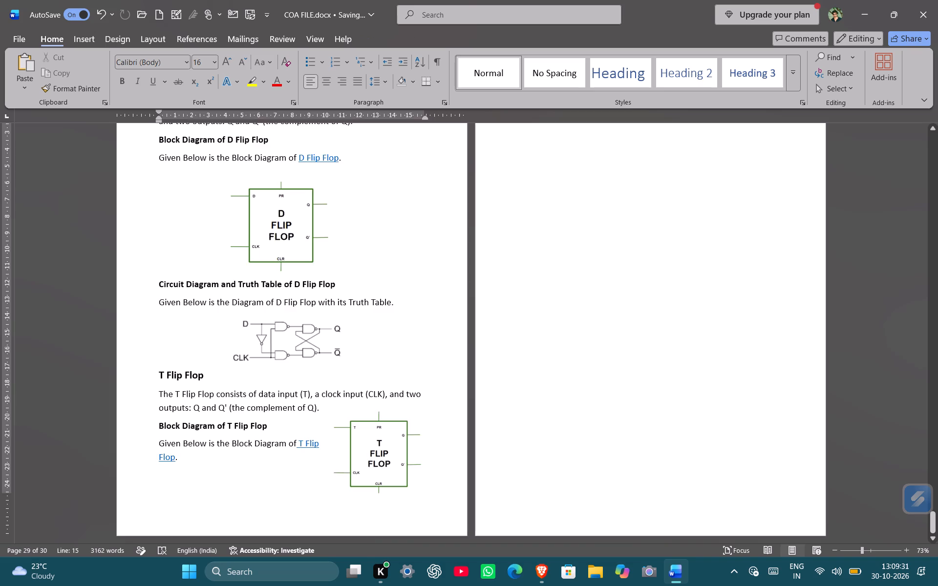
Justify the text from the D flip-flop description through the T flip-flop block diagram sentence.
{"action": "scroll", "coordinate": [298, 389], "scroll_direction": "up", "scroll_amount": 2}
{"action": "left_click_drag", "start_coordinate": [157, 240], "coordinate": [283, 444]}
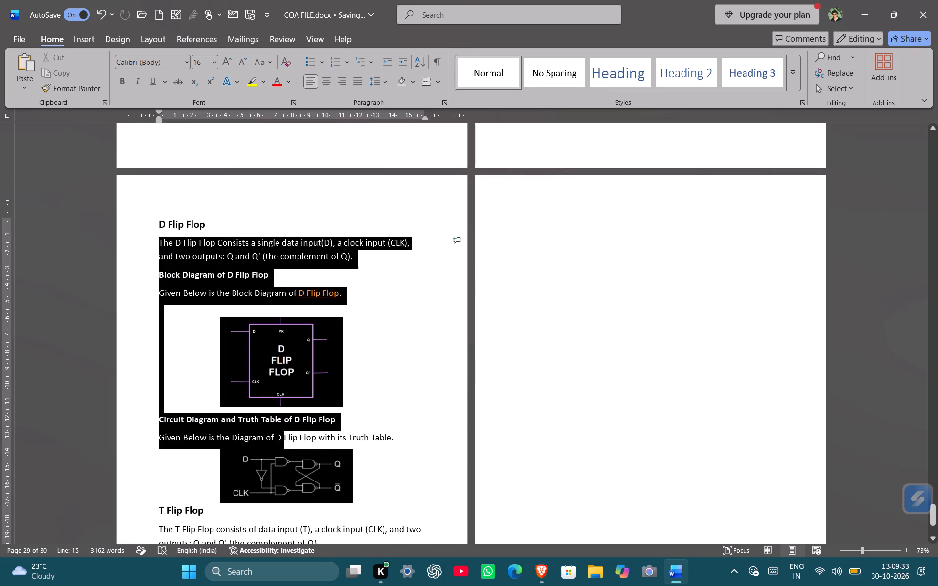
{"action": "left_click_drag", "start_coordinate": [283, 444], "coordinate": [308, 460]}
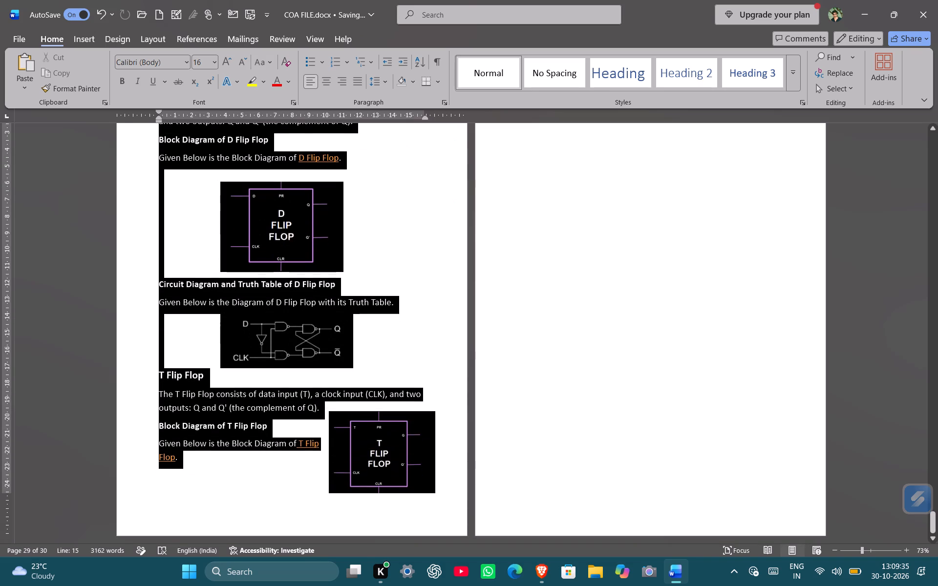
{"action": "left_click_drag", "start_coordinate": [308, 460], "coordinate": [308, 459]}
{"action": "key", "text": "ctrl+j"}
{"action": "left_click", "coordinate": [434, 292]}
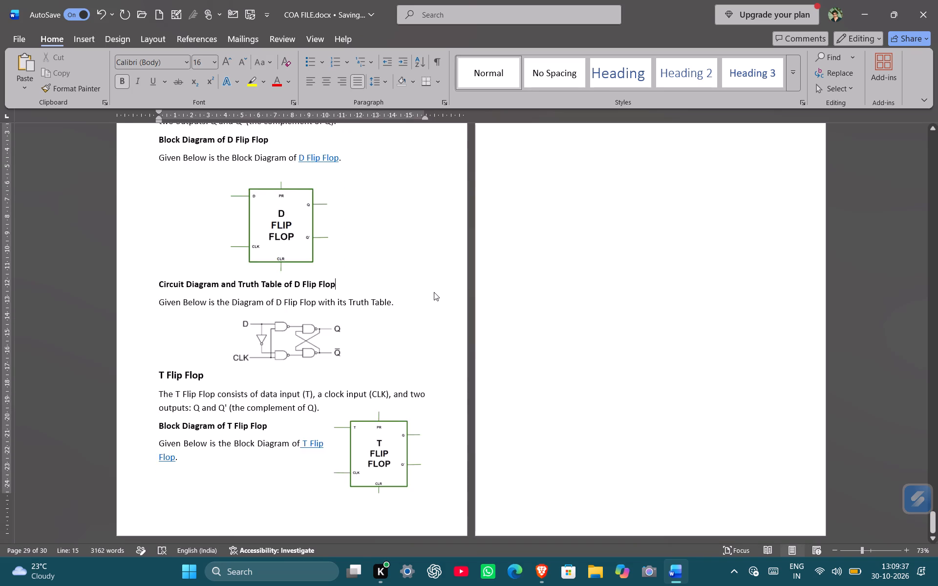
Justify the J-K Flip Flop description and the sentence introducing the S-R Flip Flop diagram with its truth table.
{"action": "scroll", "coordinate": [434, 292], "scroll_direction": "up", "scroll_amount": 5}
{"action": "scroll", "coordinate": [359, 312], "scroll_direction": "down", "scroll_amount": 1}
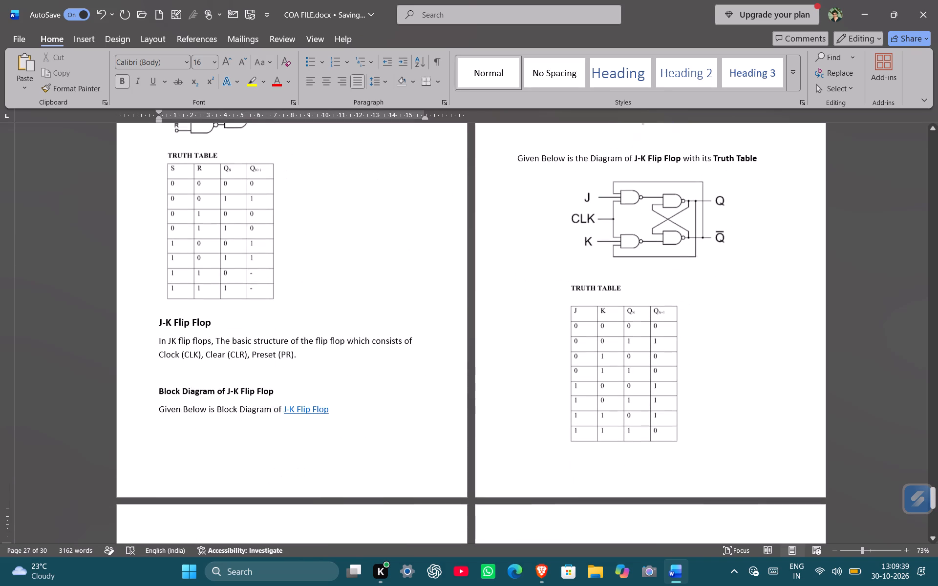
{"action": "left_click", "coordinate": [326, 341]}
{"action": "key", "text": "ctrl+j"}
{"action": "scroll", "coordinate": [326, 341], "scroll_direction": "up", "scroll_amount": 2}
{"action": "left_click", "coordinate": [336, 334]}
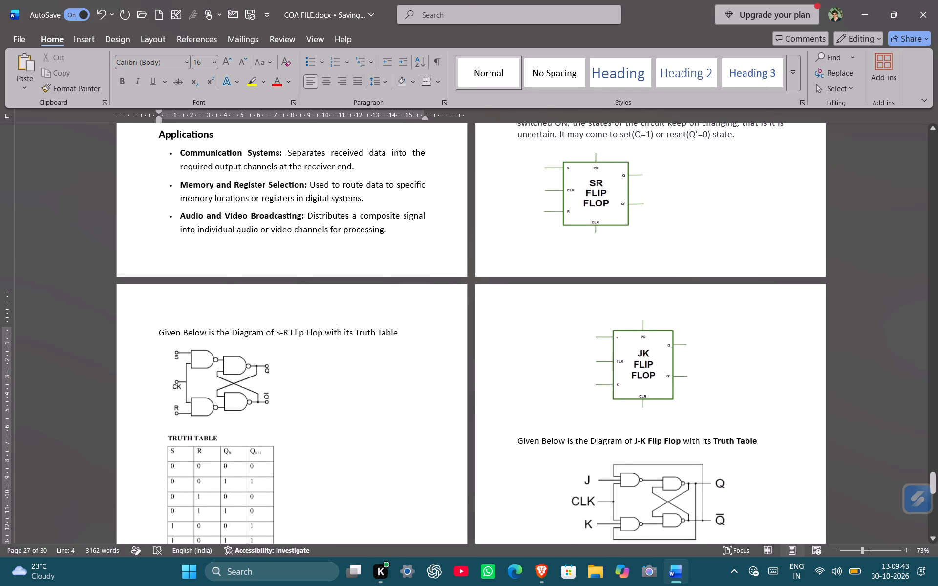
{"action": "key", "text": "ctrl+j"}
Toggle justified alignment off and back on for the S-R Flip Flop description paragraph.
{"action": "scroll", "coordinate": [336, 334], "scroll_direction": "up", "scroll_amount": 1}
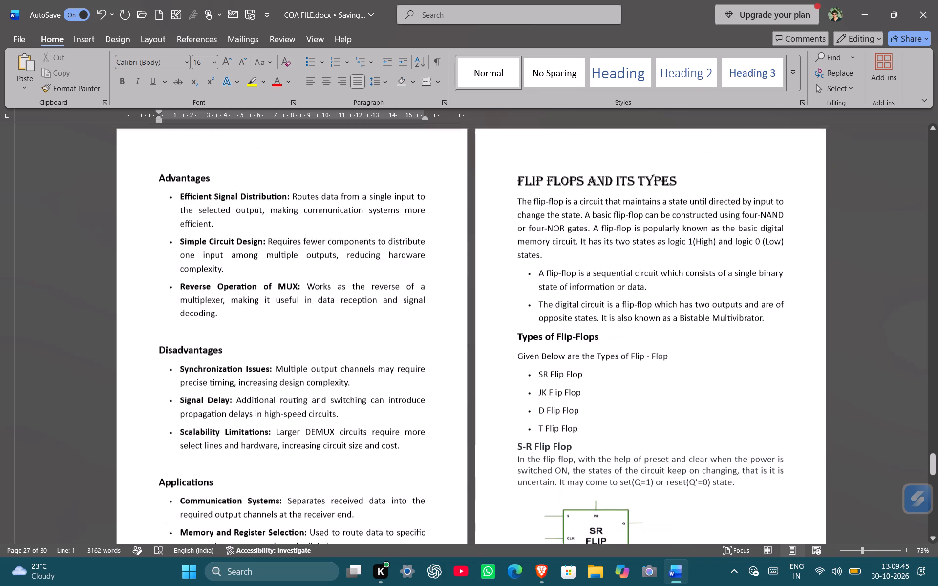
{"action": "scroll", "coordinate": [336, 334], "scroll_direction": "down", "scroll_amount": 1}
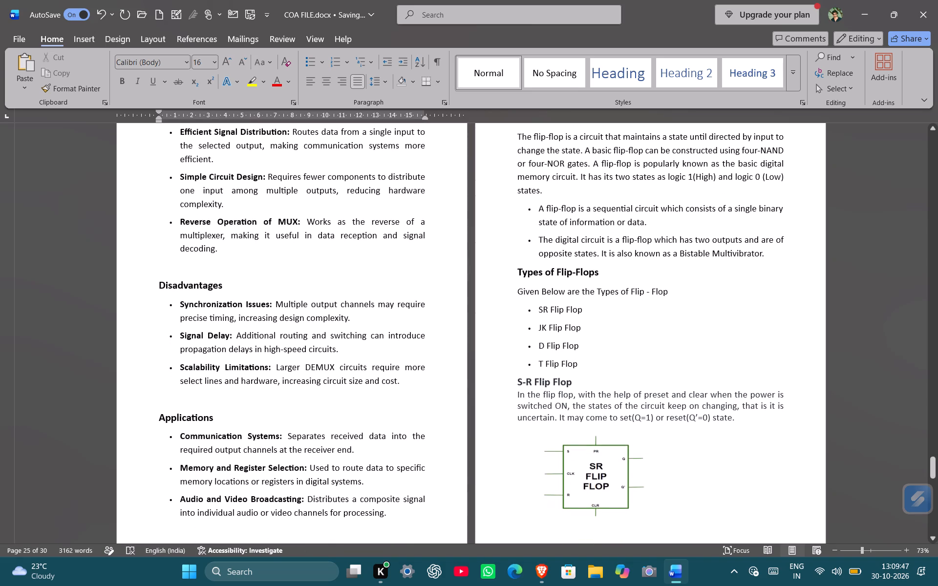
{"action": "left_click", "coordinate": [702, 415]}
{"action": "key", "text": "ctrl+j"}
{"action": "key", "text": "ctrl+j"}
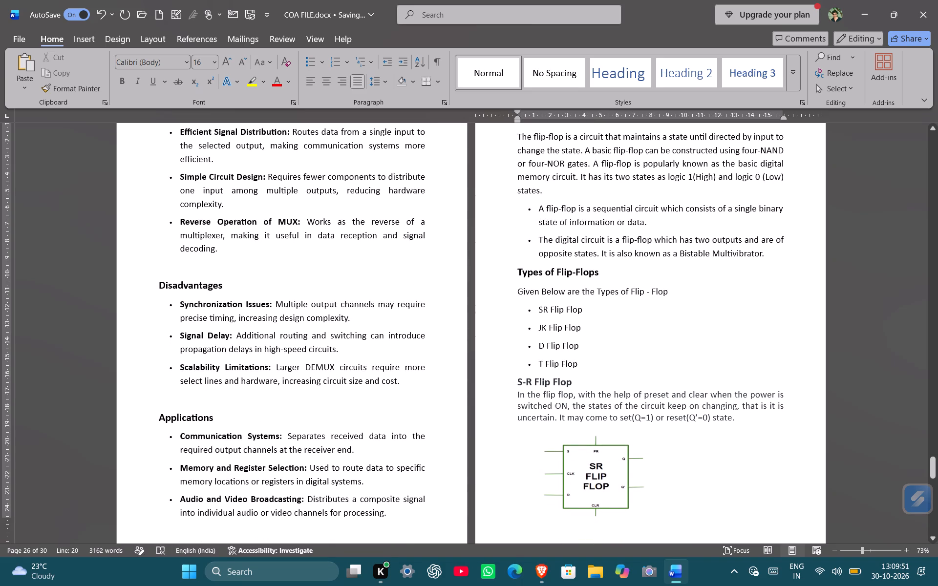
Review the layout of the flip-flop pages from the S-R section through the T flip-flop section.
{"action": "scroll", "coordinate": [719, 322], "scroll_direction": "up", "scroll_amount": 1}
{"action": "scroll", "coordinate": [719, 322], "scroll_direction": "down", "scroll_amount": 2}
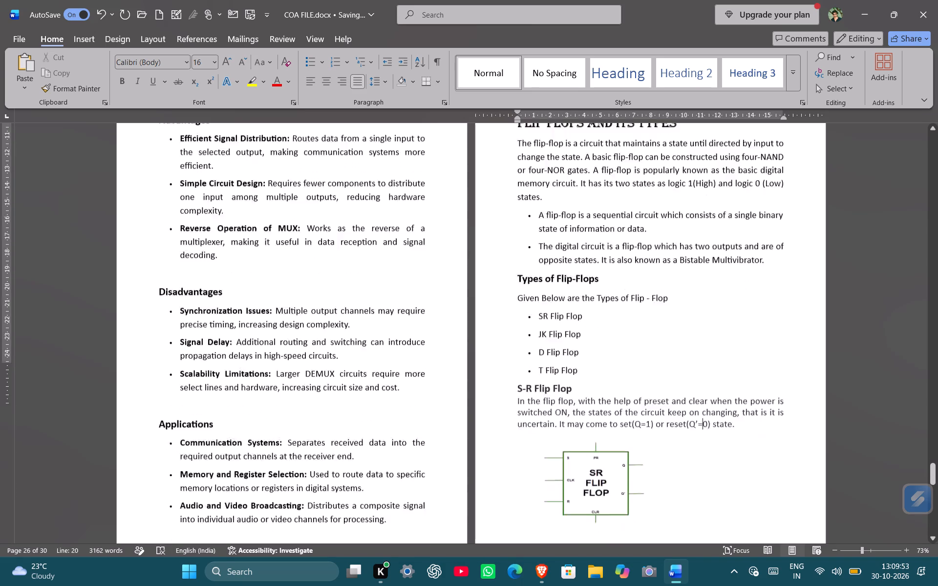
{"action": "scroll", "coordinate": [719, 322], "scroll_direction": "down", "scroll_amount": 6}
{"action": "scroll", "coordinate": [443, 263], "scroll_direction": "down", "scroll_amount": 1}
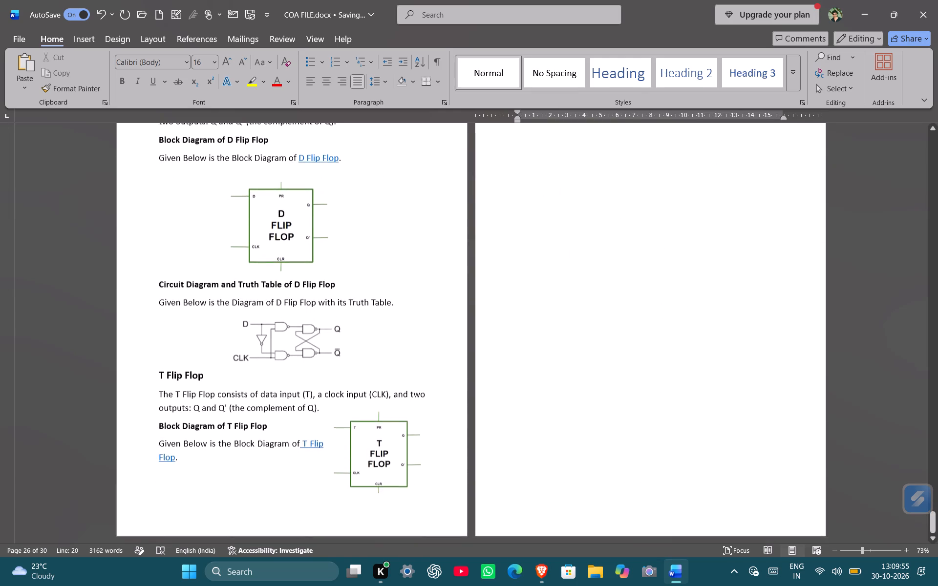
{"action": "scroll", "coordinate": [443, 263], "scroll_direction": "up", "scroll_amount": 4}
{"action": "scroll", "coordinate": [443, 263], "scroll_direction": "down", "scroll_amount": 1}
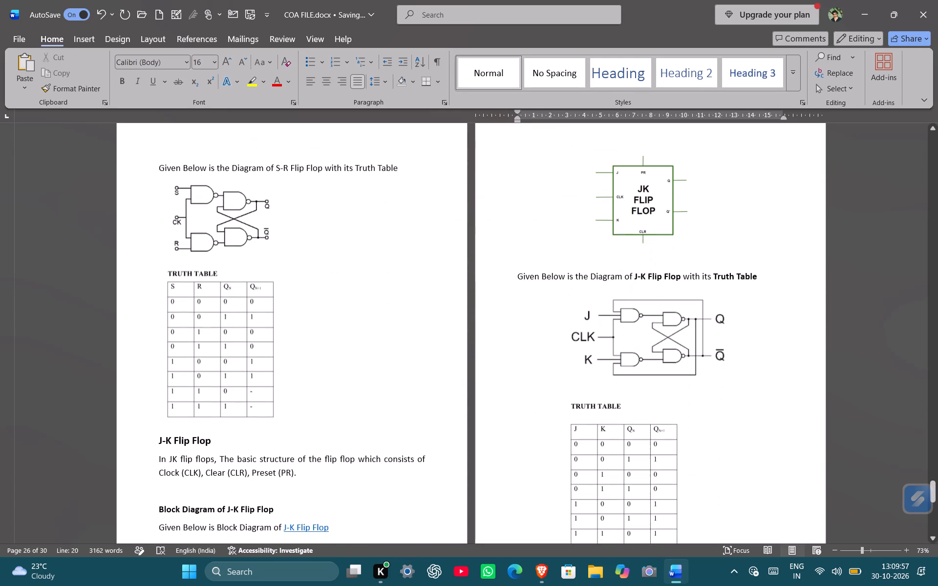
{"action": "scroll", "coordinate": [443, 263], "scroll_direction": "down", "scroll_amount": 1}
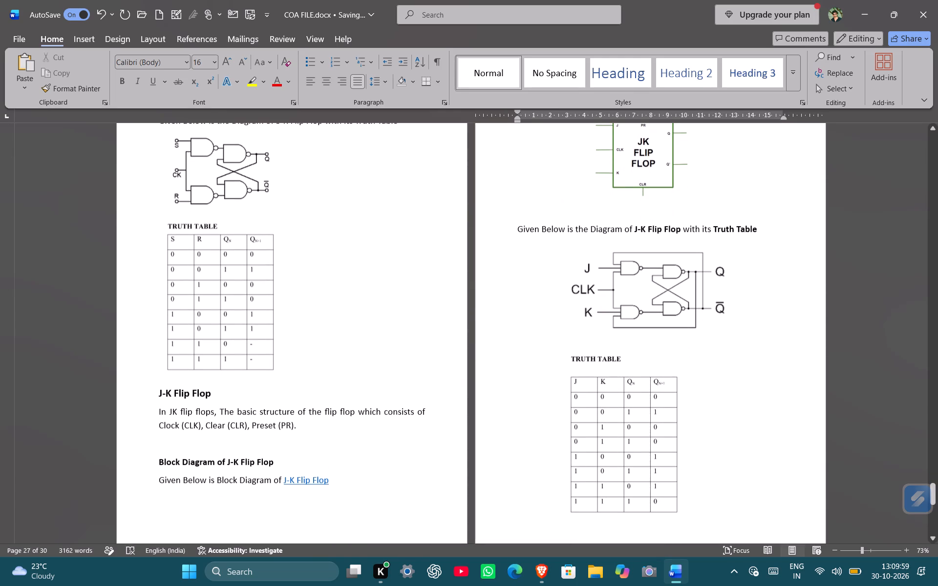
{"action": "scroll", "coordinate": [443, 263], "scroll_direction": "down", "scroll_amount": 6}
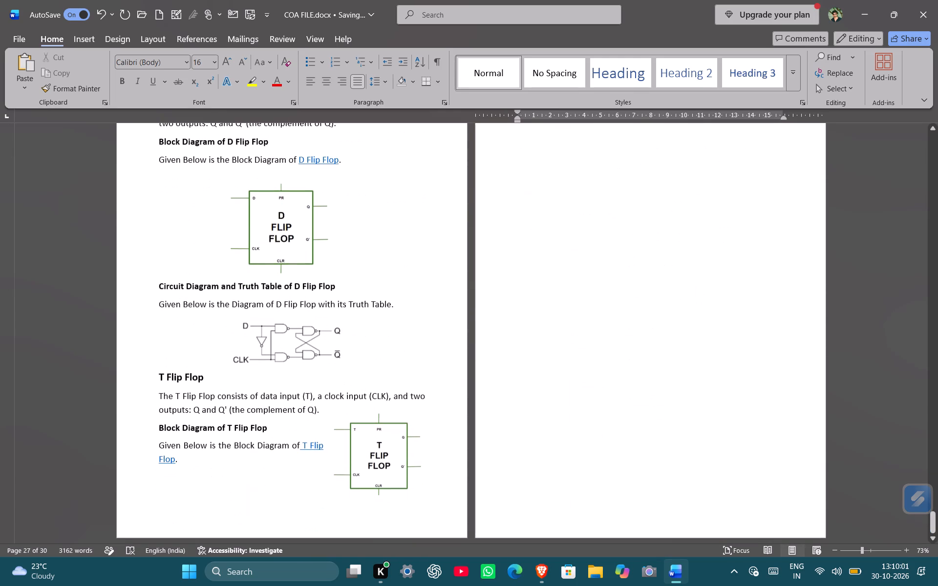
{"action": "scroll", "coordinate": [443, 263], "scroll_direction": "up", "scroll_amount": 1}
{"action": "scroll", "coordinate": [443, 263], "scroll_direction": "down", "scroll_amount": 3}
{"action": "scroll", "coordinate": [443, 263], "scroll_direction": "up", "scroll_amount": 1}
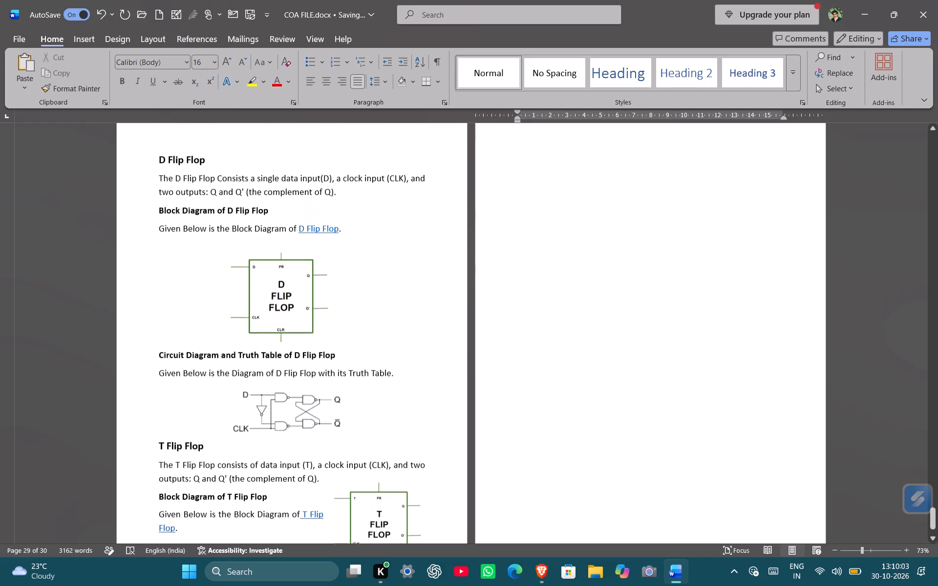
Copy the "Circuit Diagram and Truth Table of T Flip Flop" heading and its sentence from the GeeksforGeeks article onto the blank last page of COA FILE.
{"action": "left_click", "coordinate": [563, 171]}
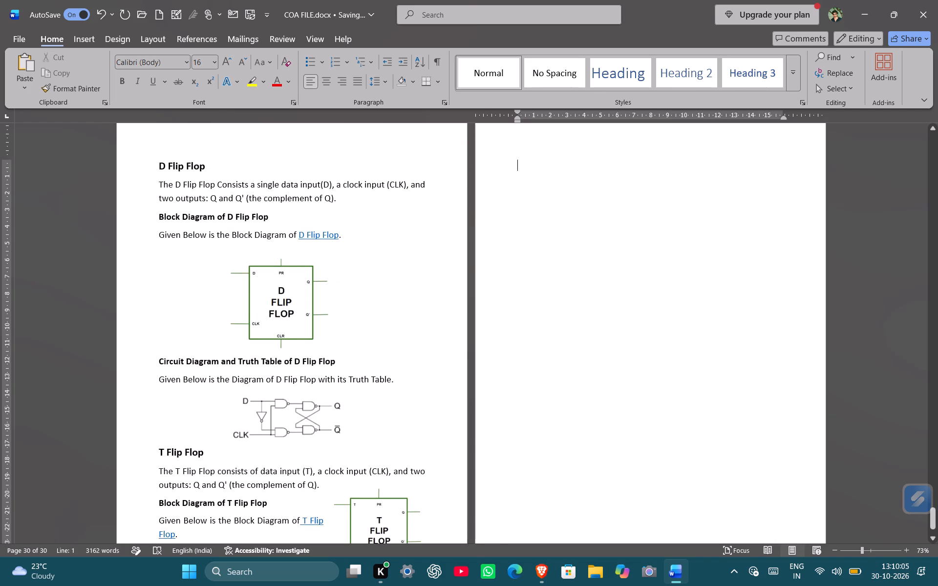
{"action": "left_click", "coordinate": [539, 580]}
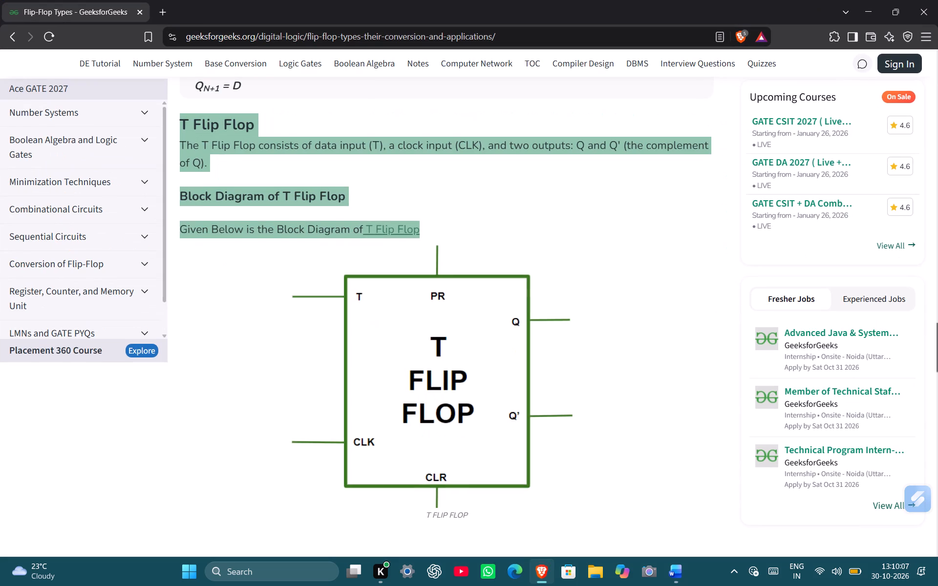
{"action": "scroll", "coordinate": [391, 385], "scroll_direction": "down", "scroll_amount": 3}
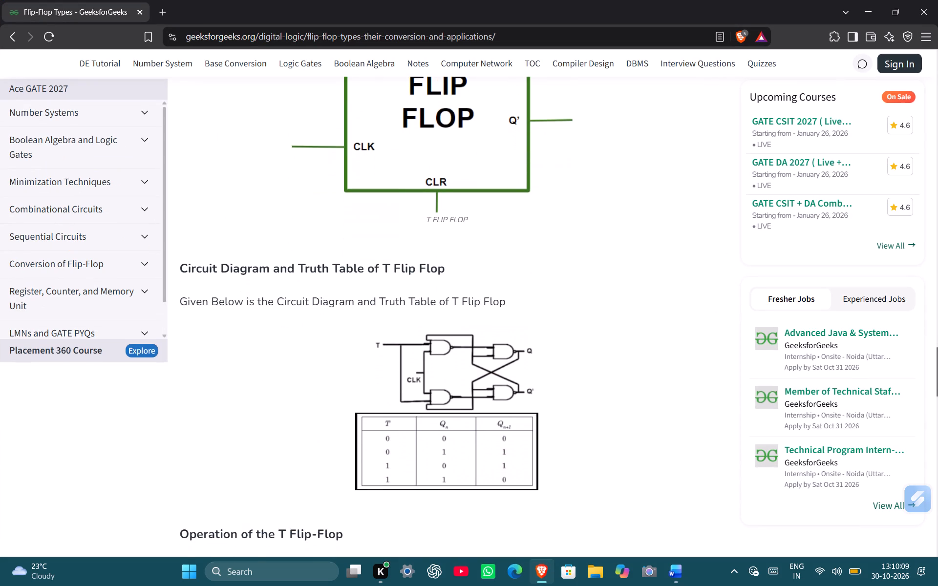
{"action": "scroll", "coordinate": [391, 385], "scroll_direction": "down", "scroll_amount": 1}
{"action": "left_click_drag", "start_coordinate": [181, 242], "coordinate": [524, 250]}
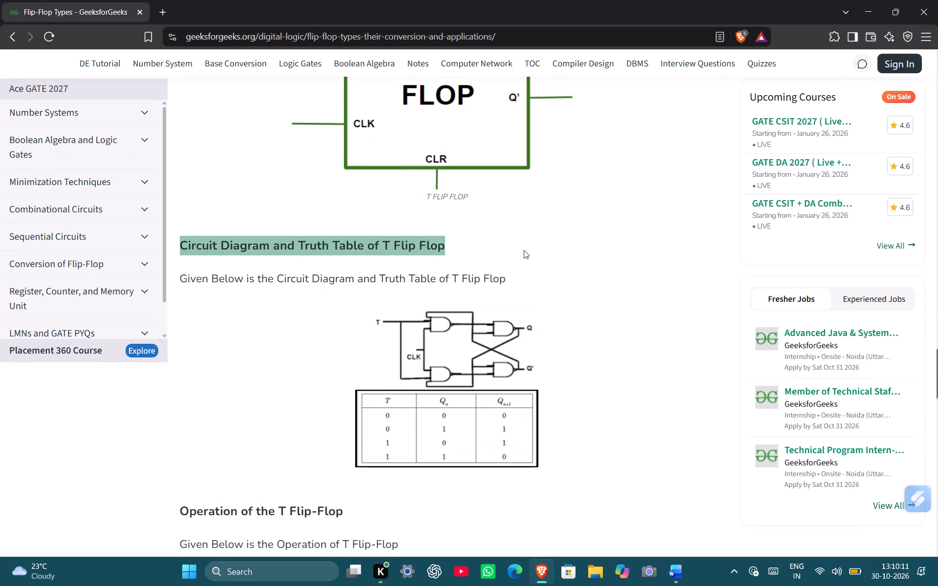
{"action": "left_click_drag", "start_coordinate": [524, 250], "coordinate": [512, 276]}
{"action": "key", "text": "ctrl+c"}
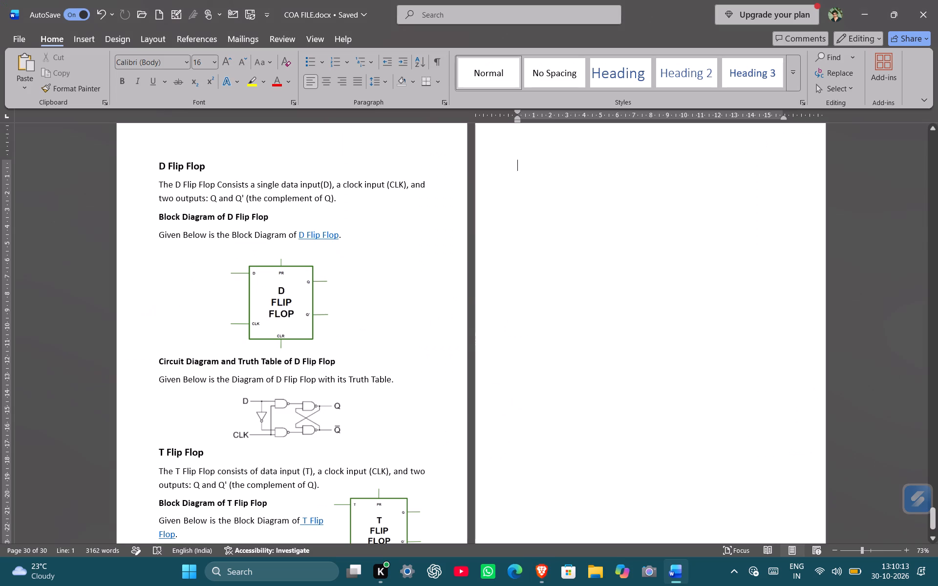
{"action": "key", "text": "ctrl+v"}
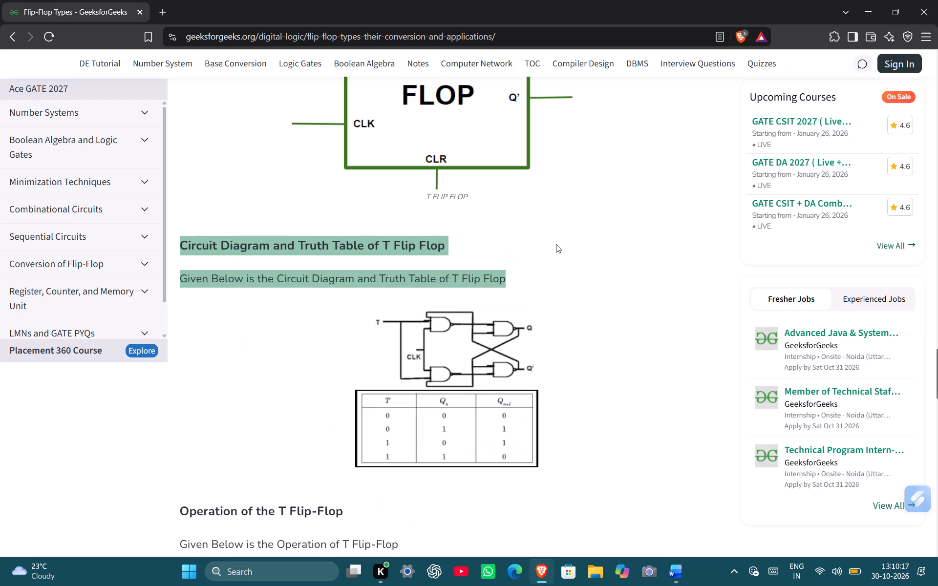
Copy the T flip-flop circuit diagram image from the article and paste it below its introductory sentence in the Word document.
{"action": "right_click", "coordinate": [496, 341]}
{"action": "left_click", "coordinate": [537, 391]}
{"action": "key", "text": "ctrl+v"}
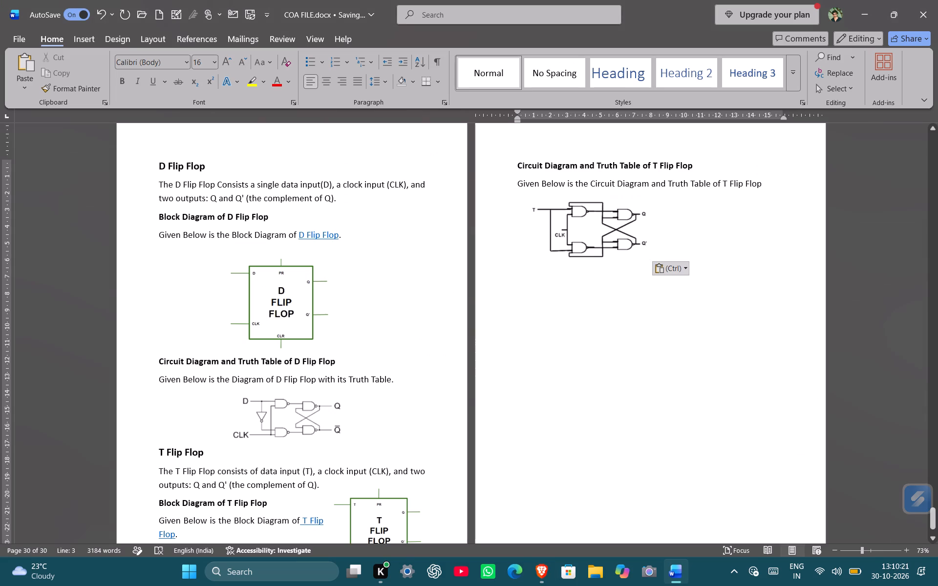
Apply text wrapping to the T flip-flop circuit diagram and position it centred just below its sentence, with a blank line added there.
{"action": "left_click", "coordinate": [604, 237]}
{"action": "left_click", "coordinate": [659, 208]}
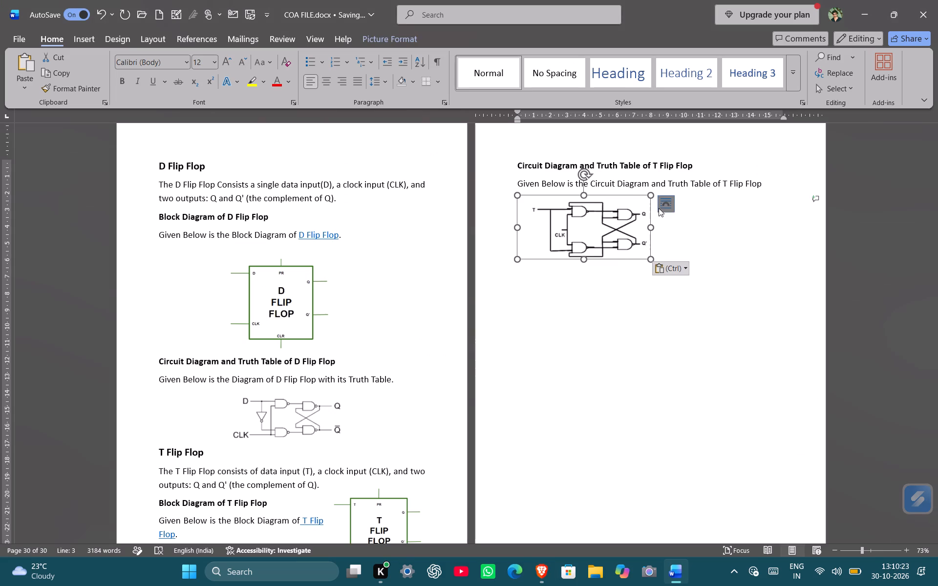
{"action": "left_click", "coordinate": [699, 286]}
{"action": "left_click_drag", "start_coordinate": [591, 216], "coordinate": [653, 217]}
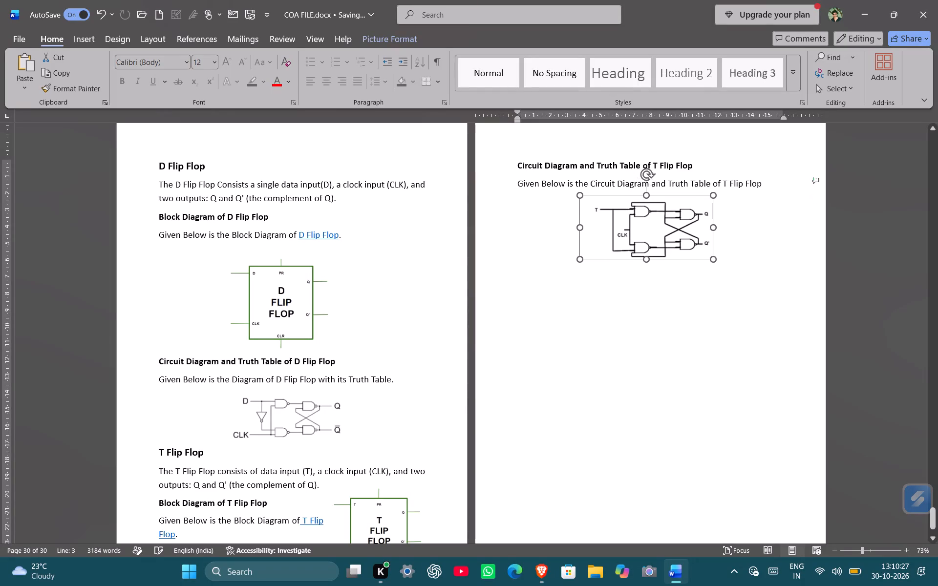
{"action": "left_click_drag", "start_coordinate": [653, 217], "coordinate": [656, 219]}
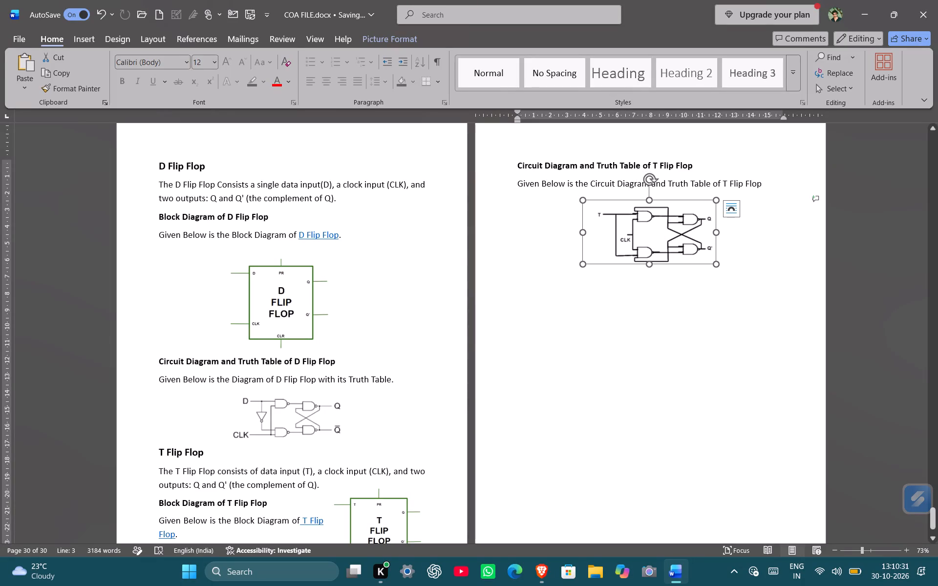
{"action": "key", "text": "Return"}
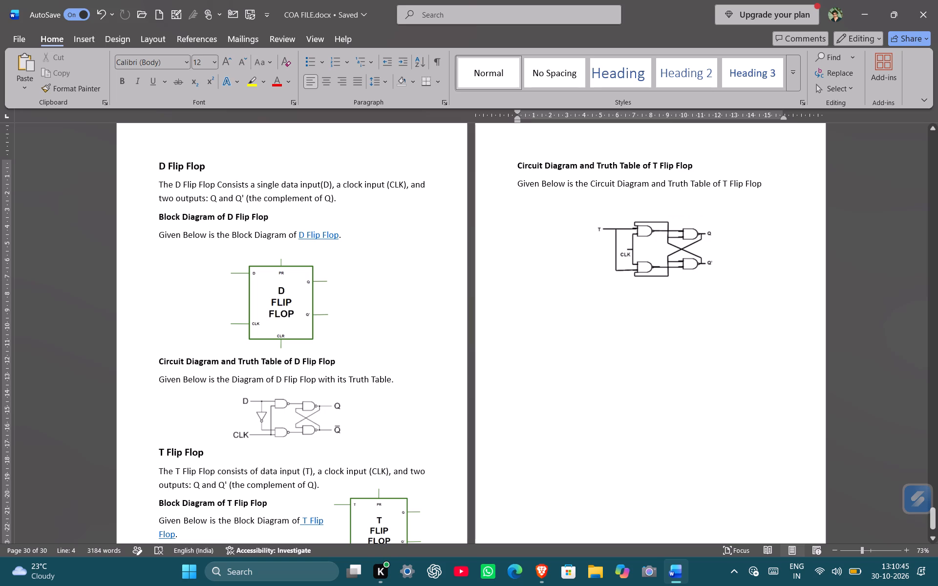
{"action": "left_click_drag", "start_coordinate": [665, 255], "coordinate": [657, 240]}
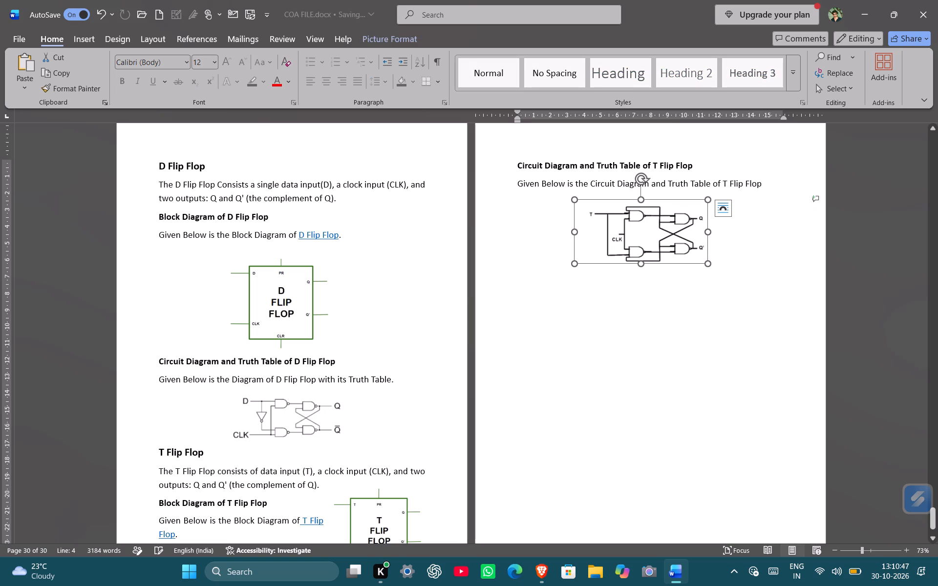
{"action": "left_click", "coordinate": [631, 315]}
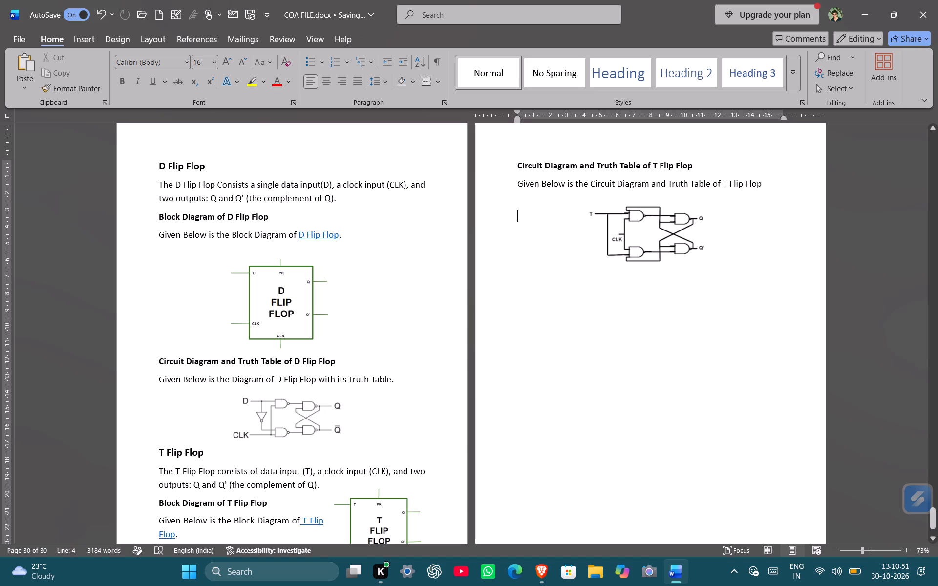
Add a full stop to the end of the T flip-flop circuit diagram and truth table sentence.
{"action": "left_click", "coordinate": [767, 182]}
{"action": "key", "text": "period"}
Place the insertion point below the T flip-flop circuit diagram and copy the T flip-flop truth table image from the GeeksforGeeks article.
{"action": "left_click", "coordinate": [540, 281]}
{"action": "double_click", "coordinate": [520, 280]}
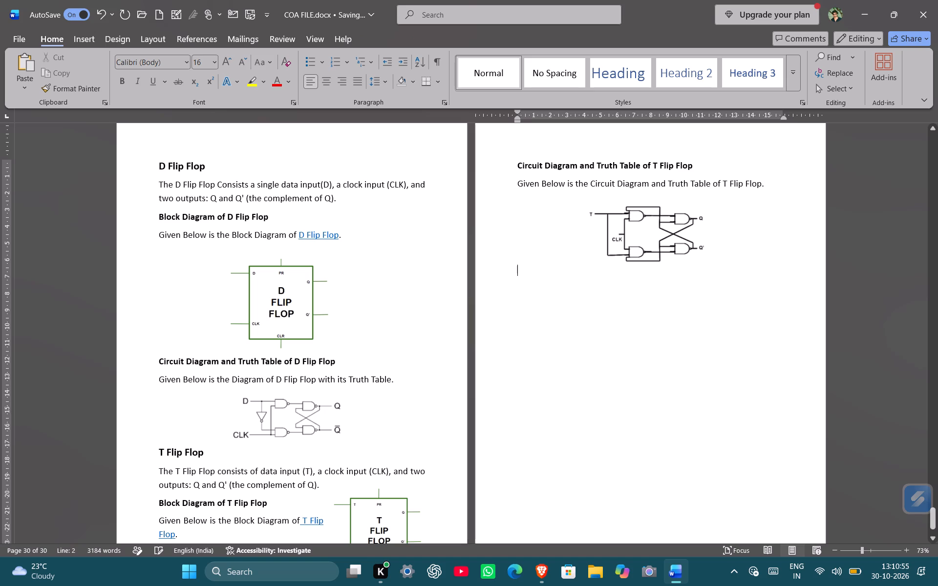
{"action": "left_click", "coordinate": [542, 573]}
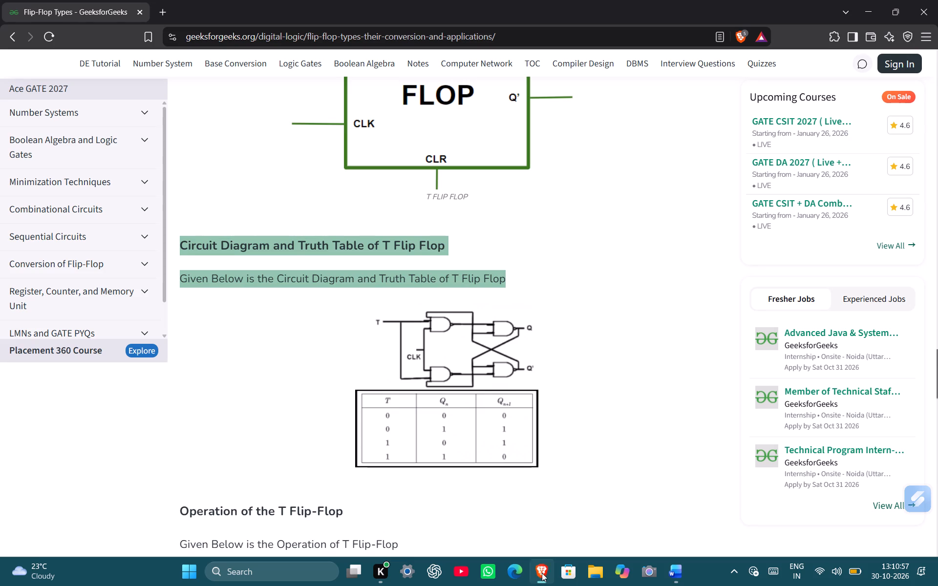
{"action": "scroll", "coordinate": [418, 366], "scroll_direction": "down", "scroll_amount": 3}
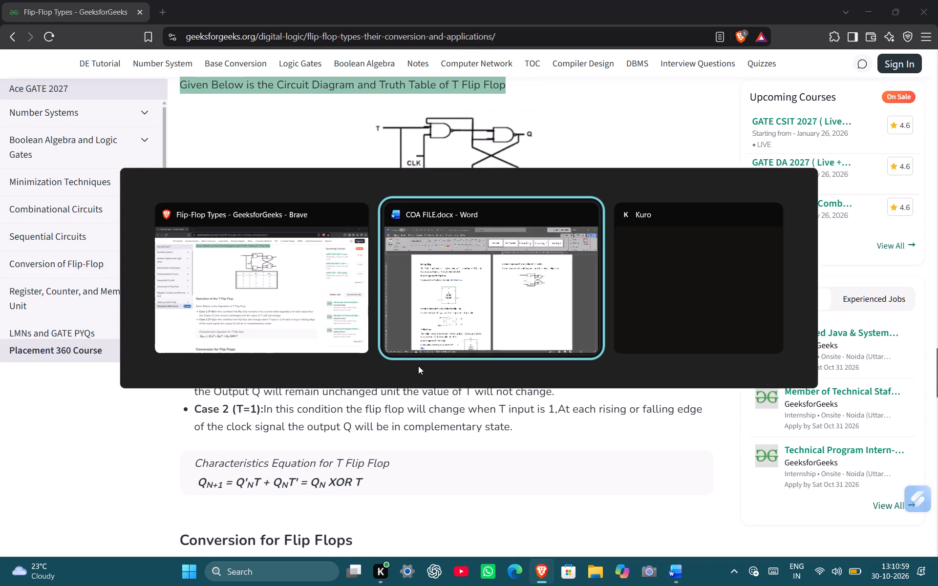
{"action": "left_click", "coordinate": [465, 229]}
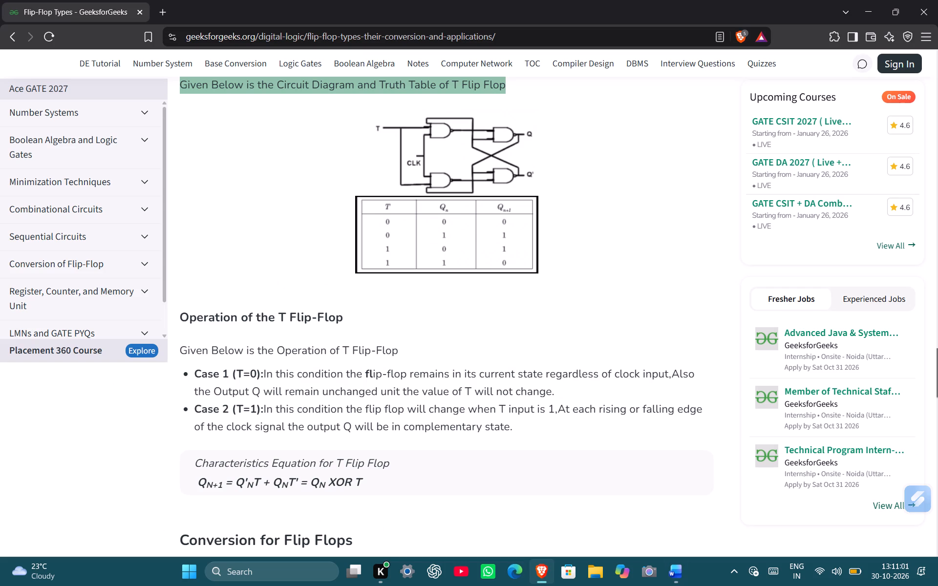
{"action": "right_click", "coordinate": [466, 307]}
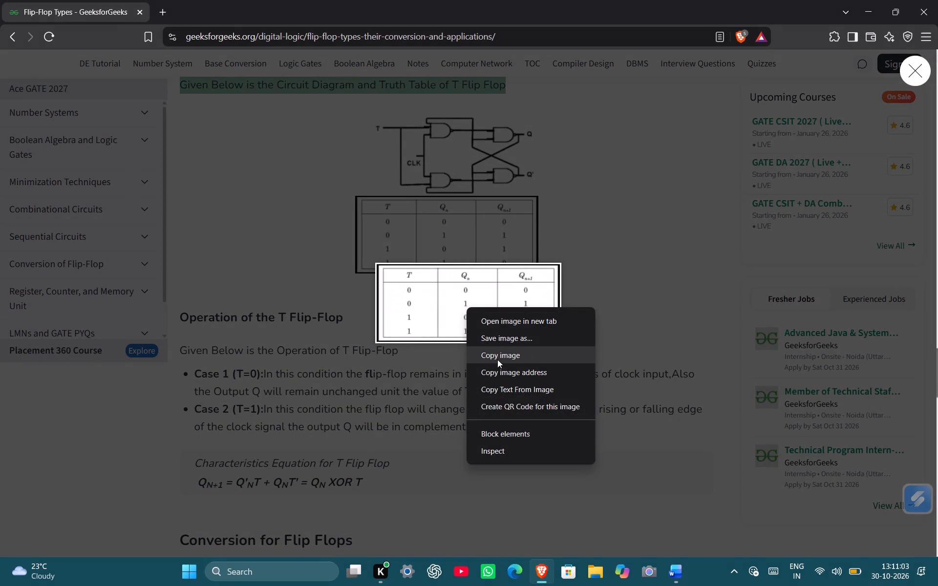
{"action": "left_click", "coordinate": [497, 359]}
{"action": "left_click", "coordinate": [543, 569]}
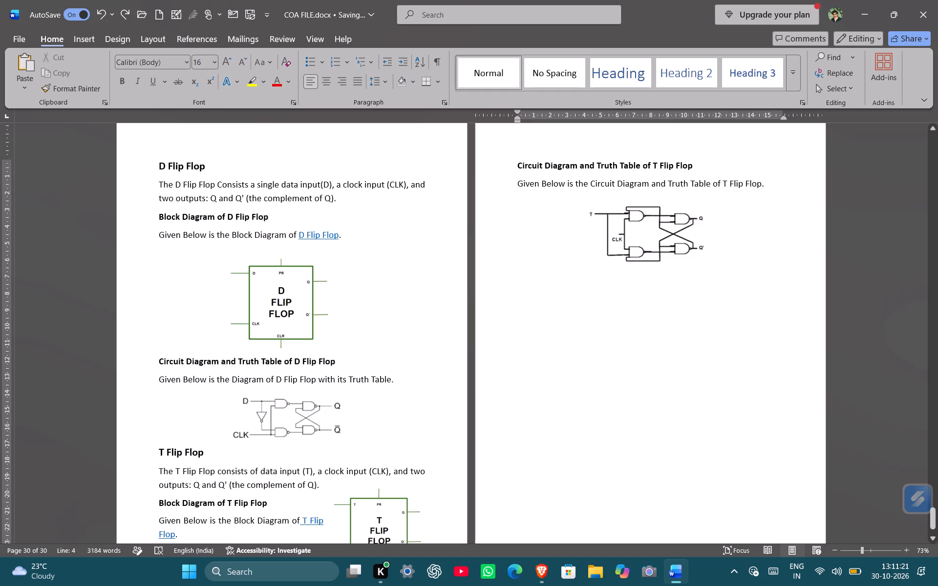
Move the T flip-flop circuit diagram to the page's right margin and place the insertion point in the space to its left.
{"action": "left_click_drag", "start_coordinate": [624, 241], "coordinate": [697, 241]}
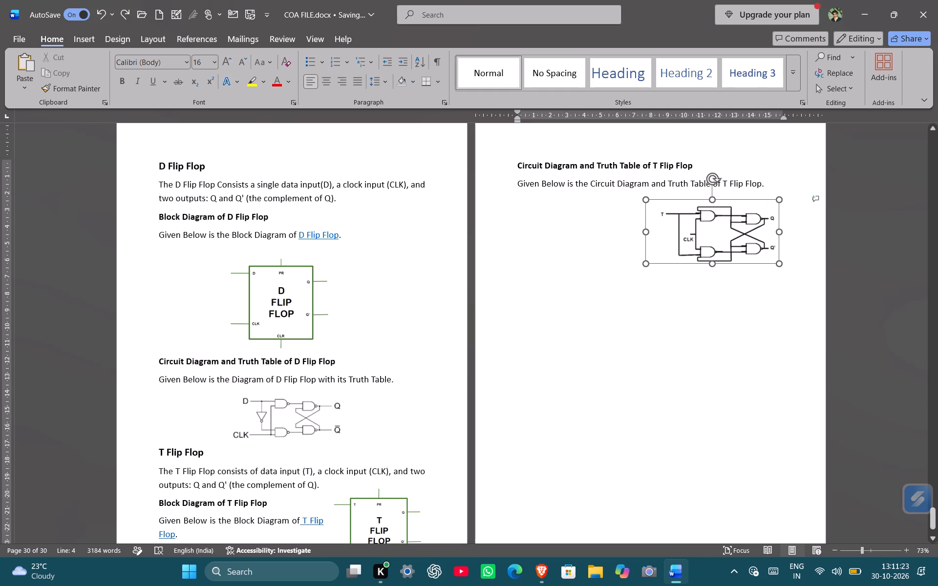
{"action": "left_click_drag", "start_coordinate": [697, 241], "coordinate": [700, 242]}
{"action": "left_click", "coordinate": [554, 233]}
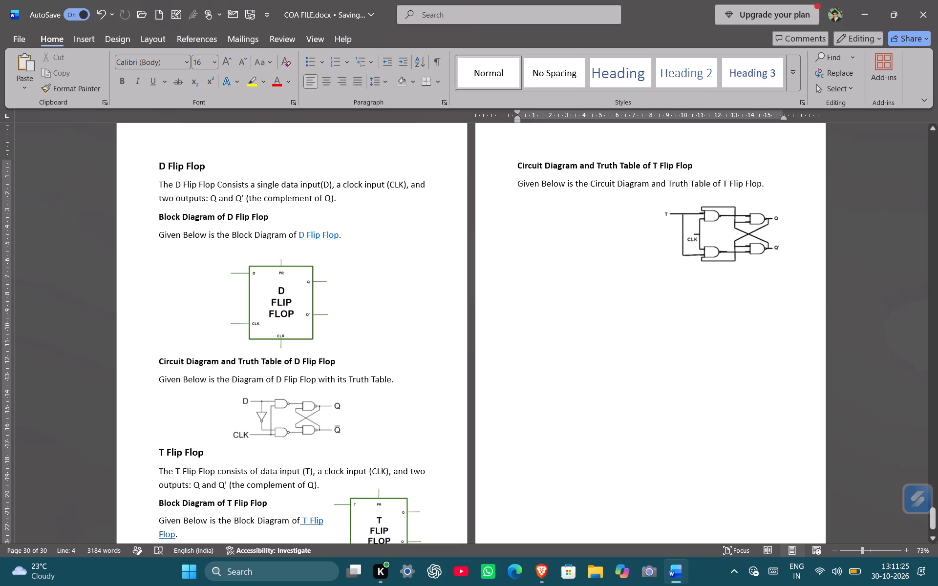
Paste the T flip-flop truth table image beneath its introductory sentence and set its text wrapping to Square.
{"action": "left_click", "coordinate": [528, 209]}
{"action": "key", "text": "ctrl+v"}
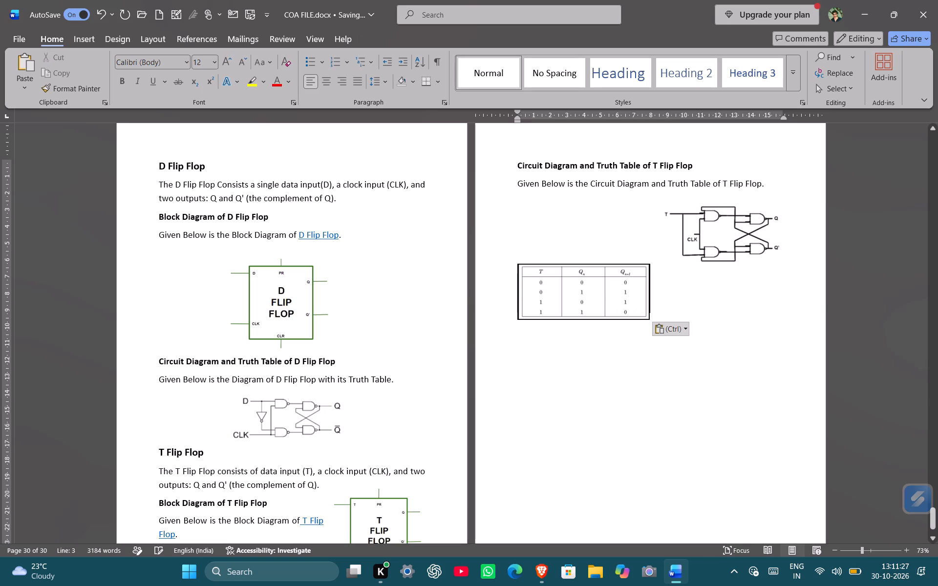
{"action": "left_click", "coordinate": [567, 285]}
{"action": "left_click", "coordinate": [668, 277]}
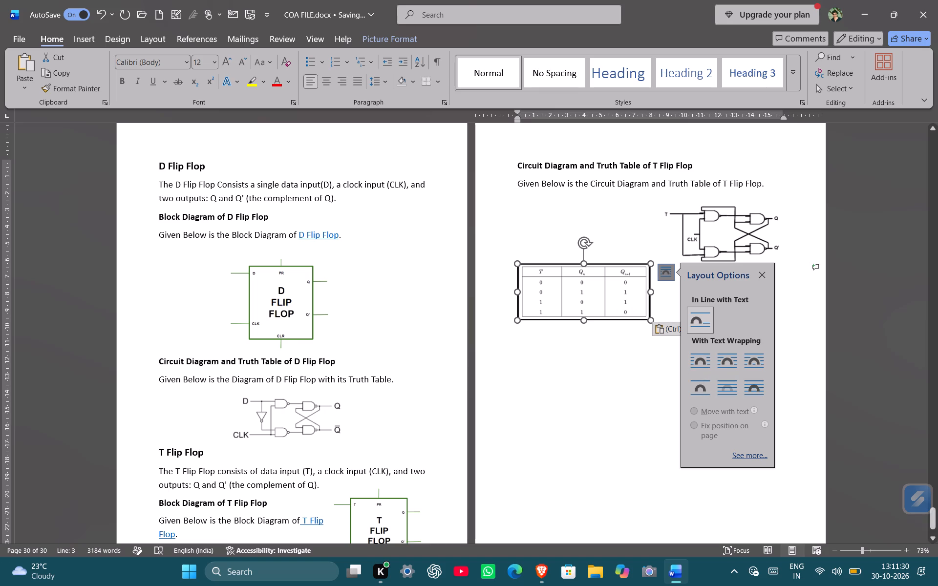
{"action": "left_click_drag", "start_coordinate": [715, 363], "coordinate": [699, 363]}
{"action": "left_click", "coordinate": [699, 363]}
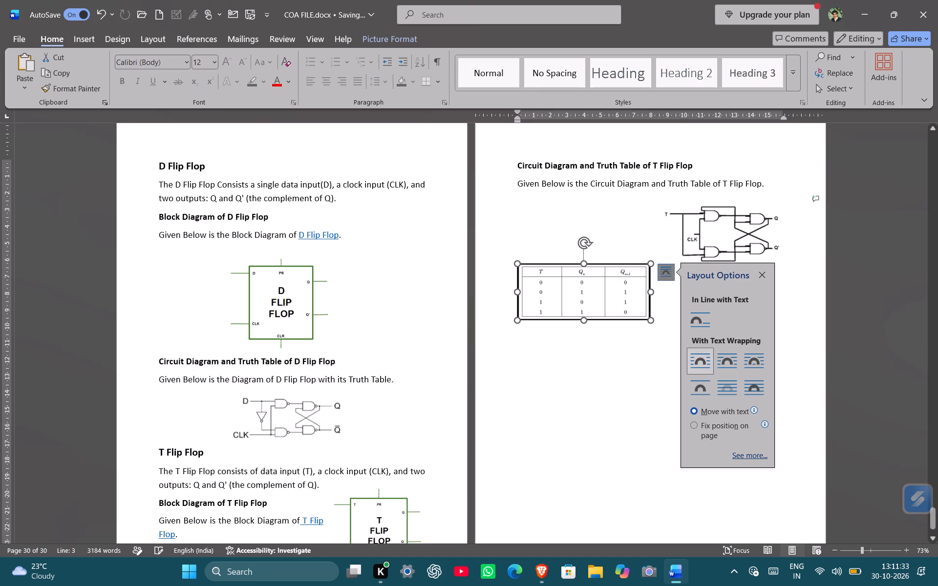
Arrange the T flip-flop images side by side under their sentence, with the circuit diagram at the left margin and the truth table beside it.
{"action": "left_click_drag", "start_coordinate": [594, 285], "coordinate": [594, 229]}
{"action": "left_click_drag", "start_coordinate": [594, 229], "coordinate": [714, 314]}
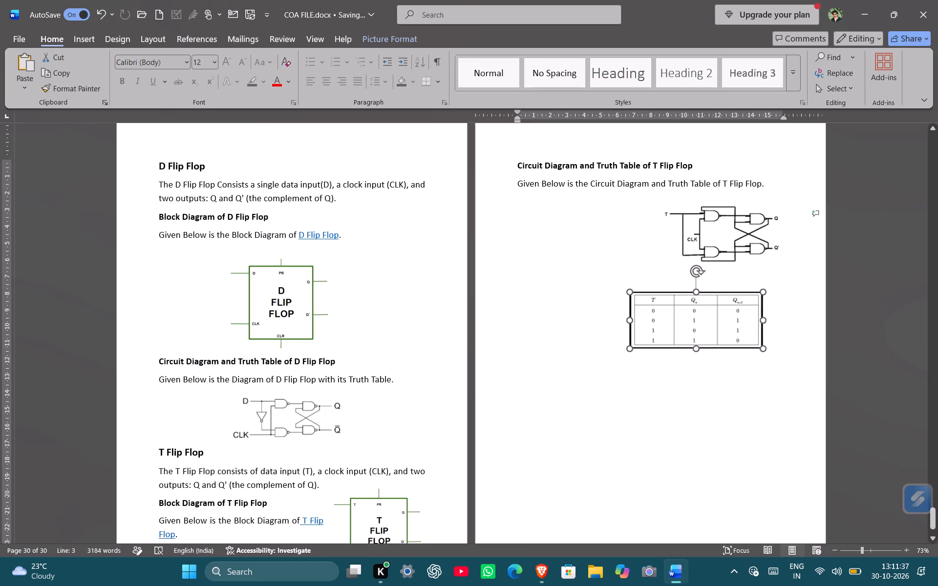
{"action": "left_click_drag", "start_coordinate": [714, 314], "coordinate": [717, 314]}
{"action": "left_click_drag", "start_coordinate": [718, 258], "coordinate": [578, 261]}
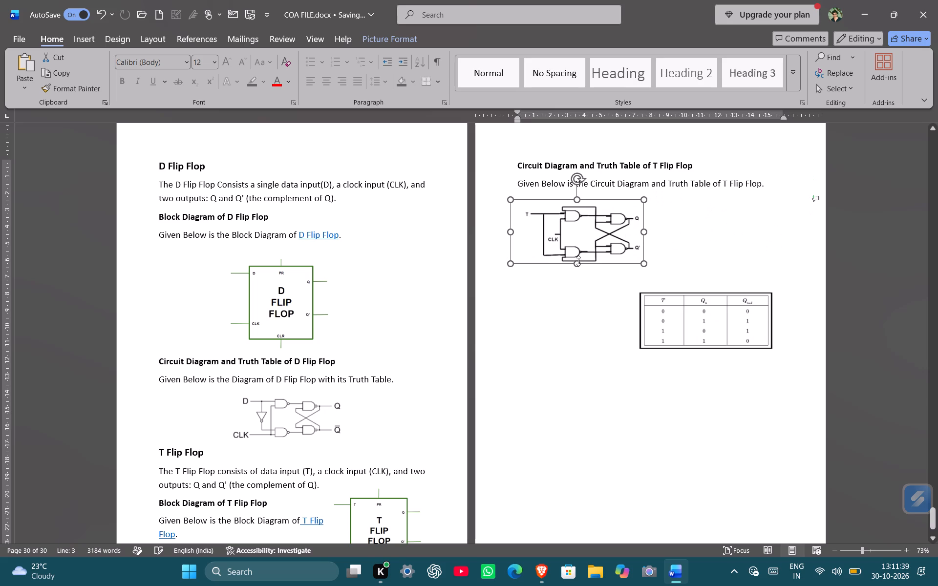
{"action": "left_click_drag", "start_coordinate": [717, 326], "coordinate": [732, 239]}
{"action": "left_click", "coordinate": [649, 352]}
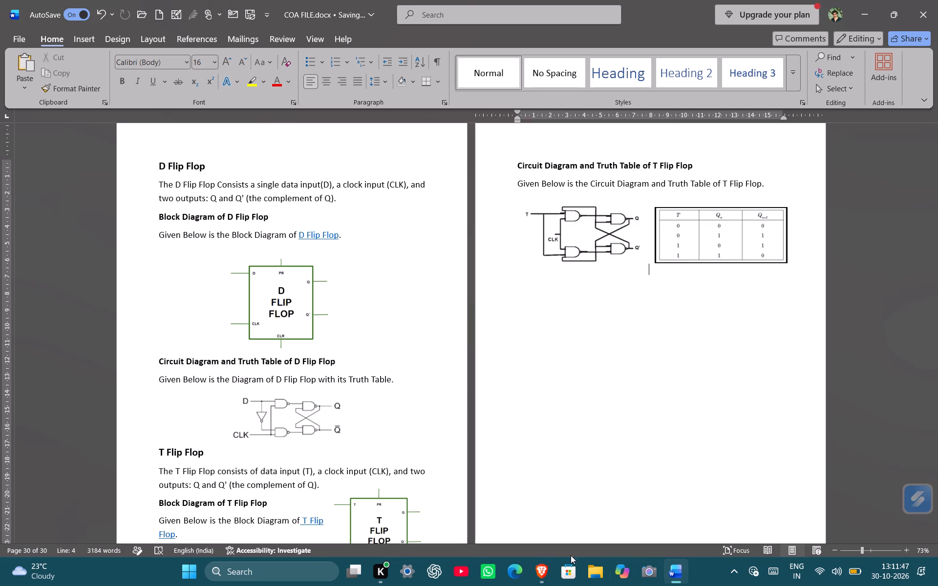
In the GeeksforGeeks article in Brave, copy the Applications of Flip-Flops section from its heading through the Memory bullet.
{"action": "left_click", "coordinate": [548, 573]}
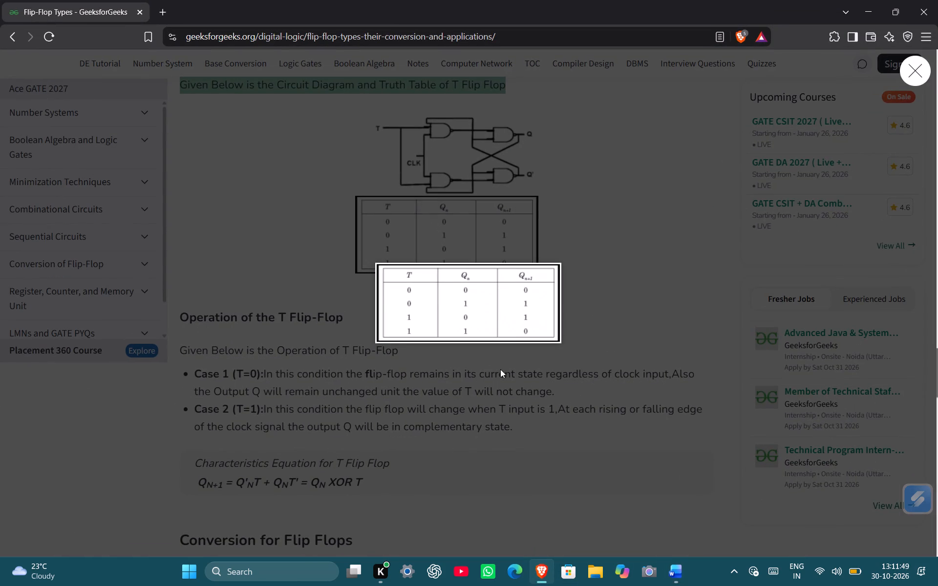
{"action": "left_click", "coordinate": [533, 386]}
{"action": "scroll", "coordinate": [533, 386], "scroll_direction": "down", "scroll_amount": 3}
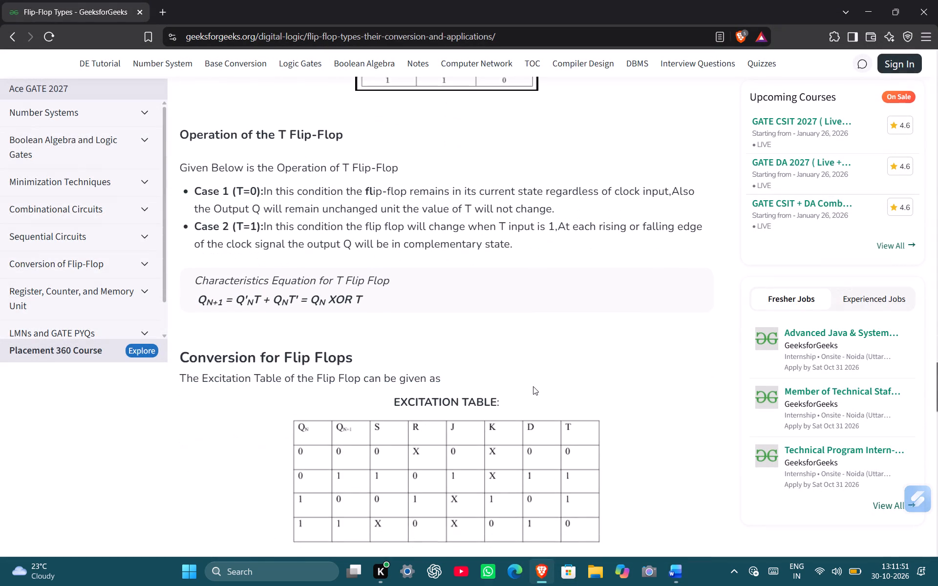
{"action": "scroll", "coordinate": [533, 386], "scroll_direction": "down", "scroll_amount": 2}
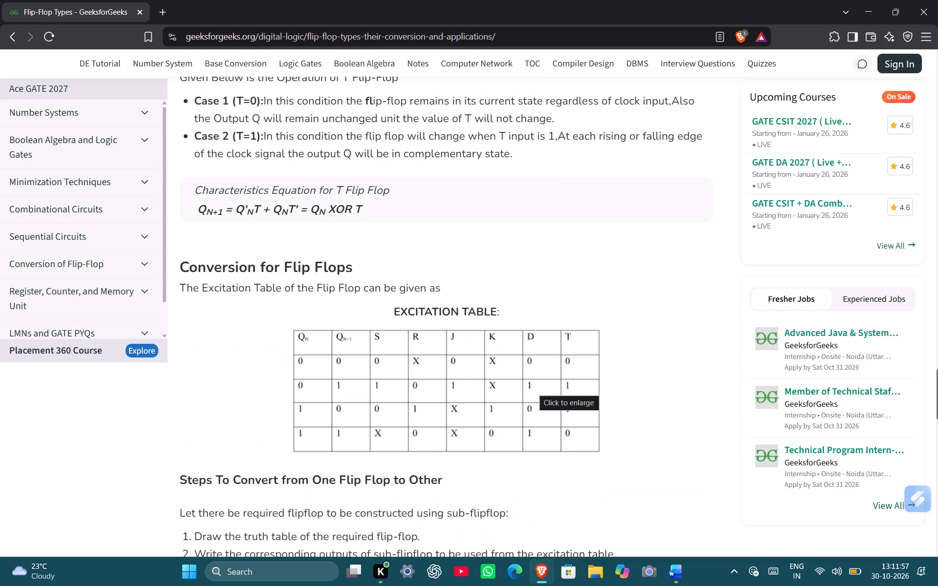
{"action": "scroll", "coordinate": [533, 386], "scroll_direction": "down", "scroll_amount": 6}
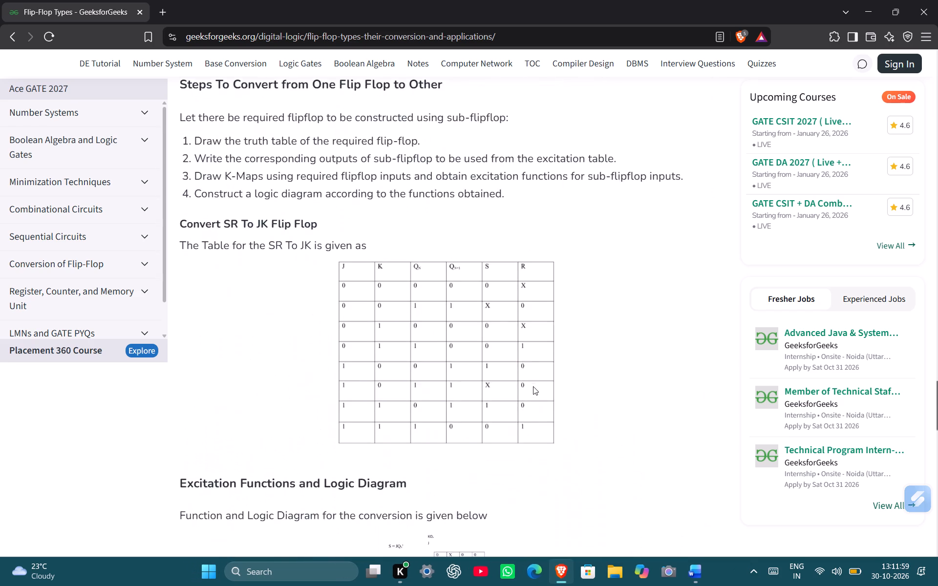
{"action": "scroll", "coordinate": [533, 386], "scroll_direction": "down", "scroll_amount": 7}
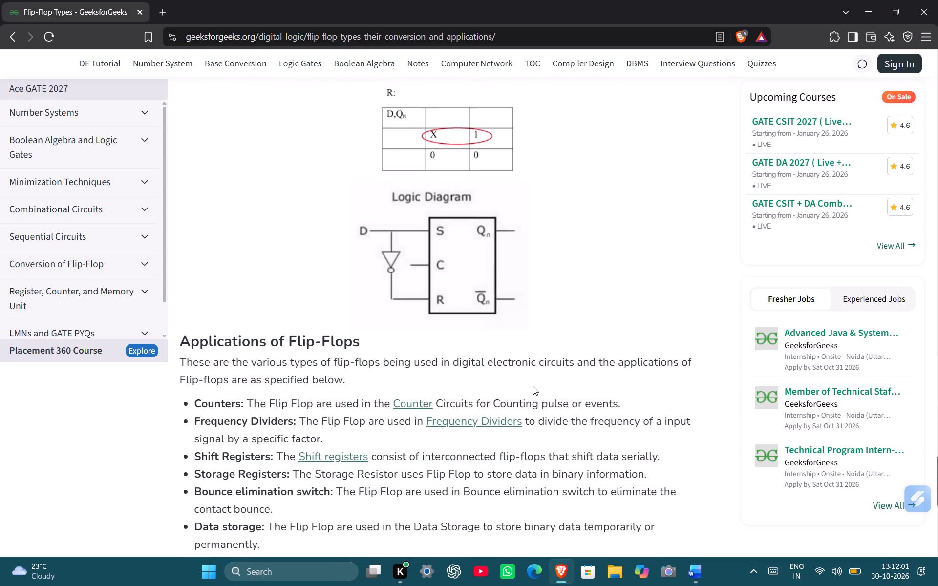
{"action": "scroll", "coordinate": [533, 386], "scroll_direction": "down", "scroll_amount": 2}
{"action": "scroll", "coordinate": [533, 386], "scroll_direction": "up", "scroll_amount": 2}
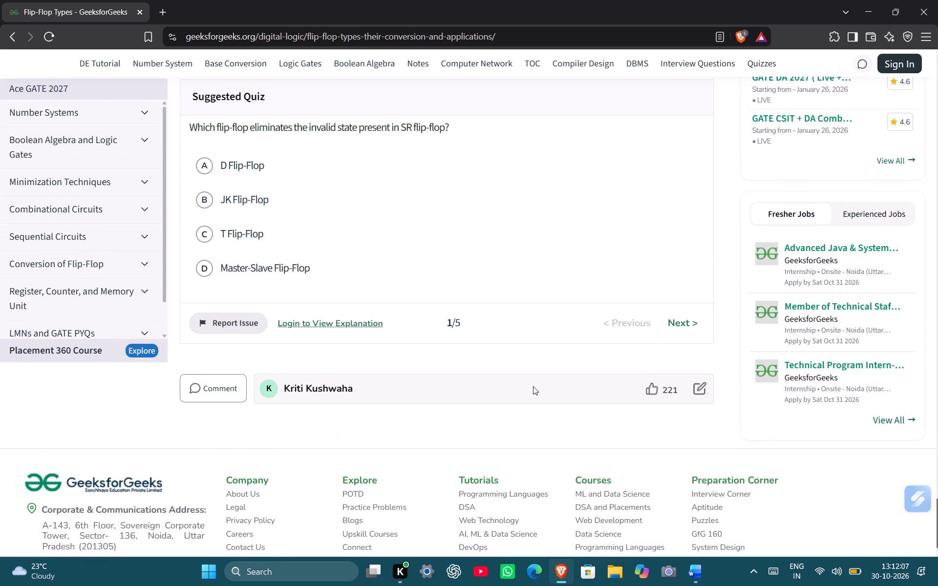
{"action": "scroll", "coordinate": [533, 386], "scroll_direction": "up", "scroll_amount": 6}
{"action": "scroll", "coordinate": [533, 386], "scroll_direction": "down", "scroll_amount": 10}
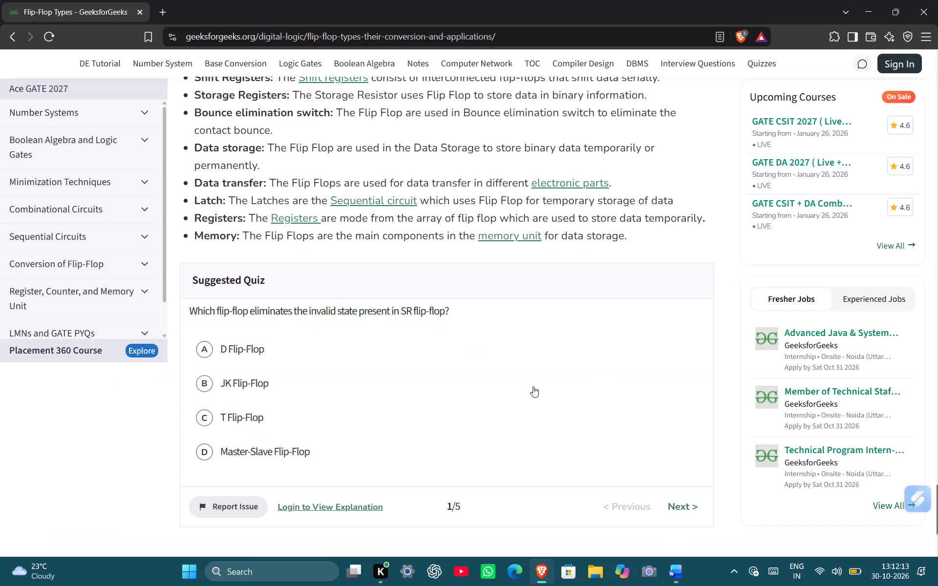
{"action": "scroll", "coordinate": [174, 312], "scroll_direction": "up", "scroll_amount": 2}
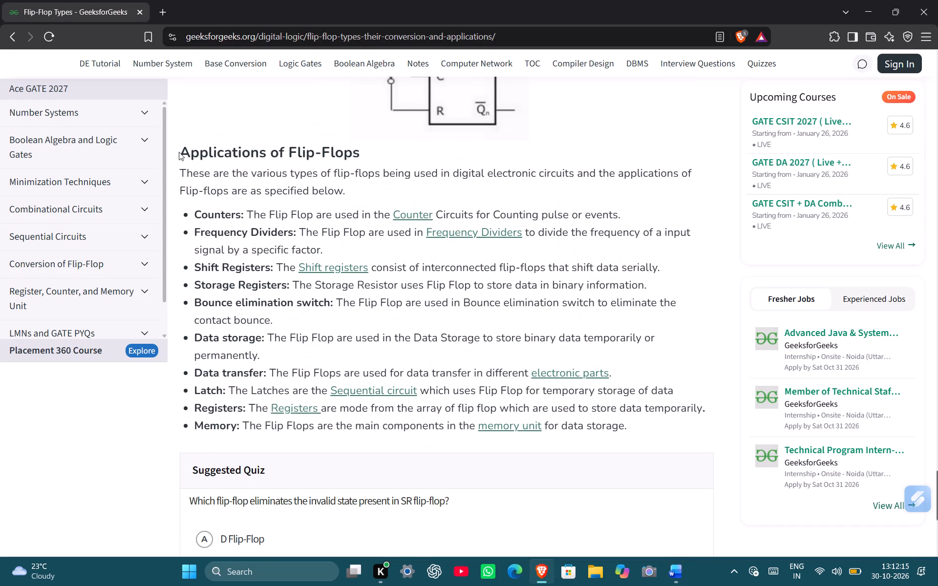
{"action": "left_click_drag", "start_coordinate": [179, 152], "coordinate": [629, 433]}
{"action": "key", "text": "ctrl+c"}
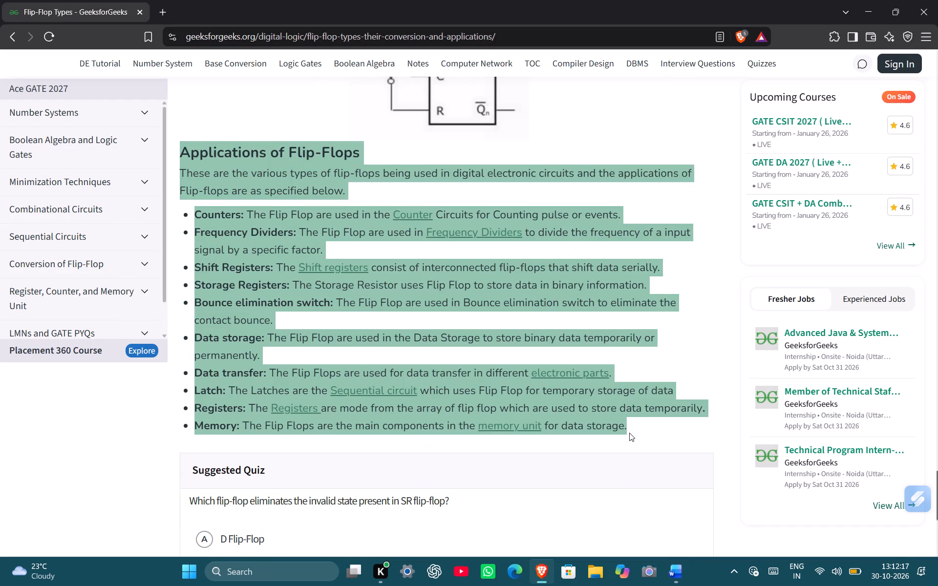
Switch to Word and paste the Applications of Flip-Flops section on a new line below the T flip-flop images.
{"action": "left_click", "coordinate": [536, 283]}
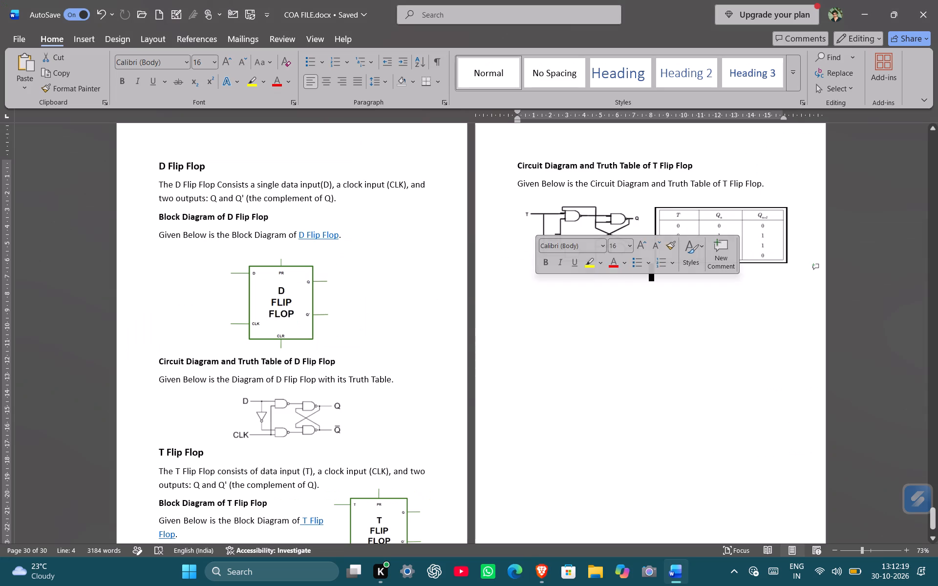
{"action": "double_click", "coordinate": [520, 287]}
{"action": "key", "text": "ctrl+v"}
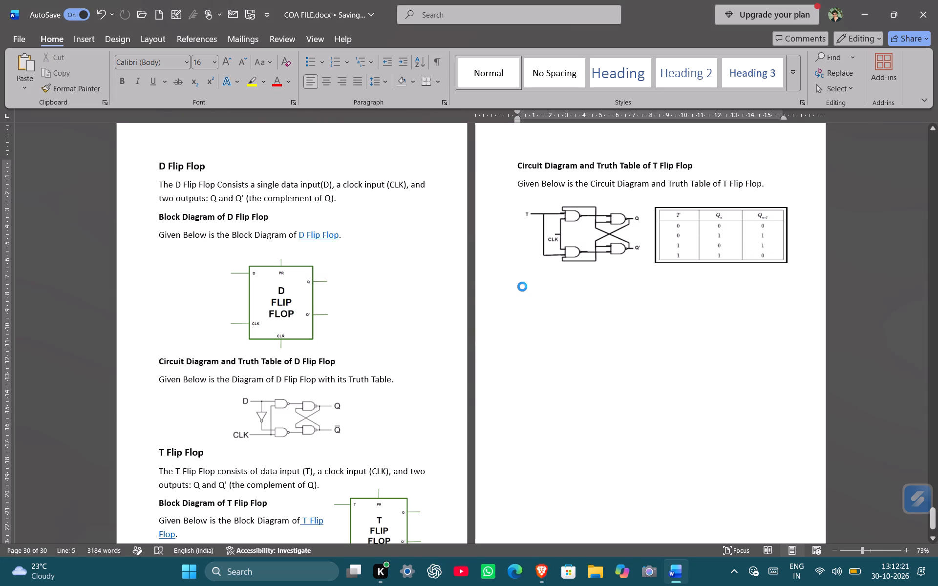
{"action": "scroll", "coordinate": [522, 287], "scroll_direction": "up", "scroll_amount": 2}
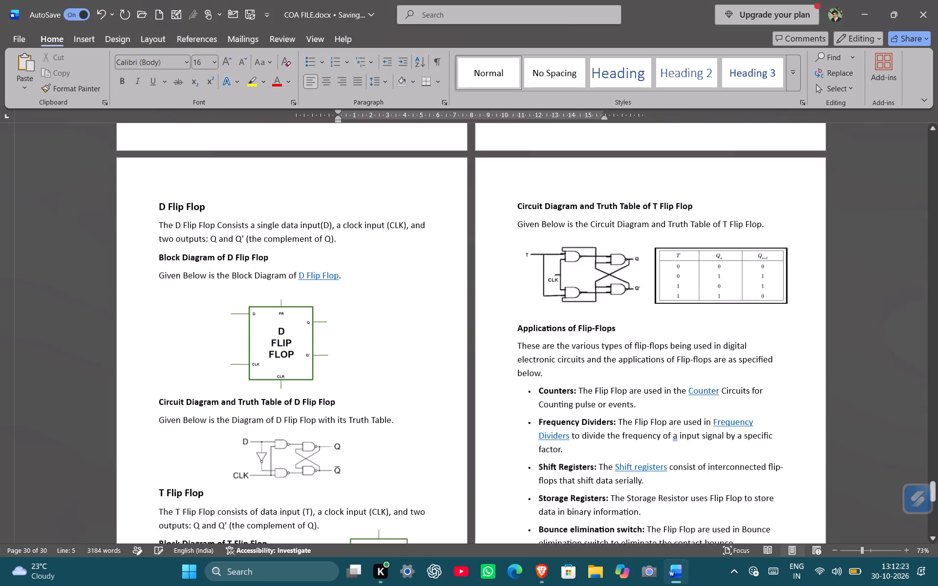
{"action": "scroll", "coordinate": [522, 287], "scroll_direction": "down", "scroll_amount": 1}
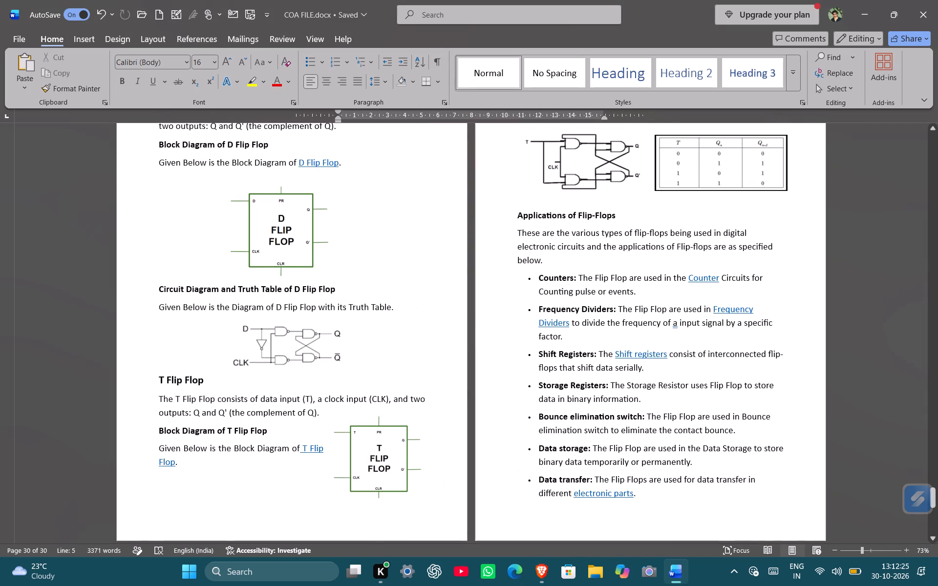
Enlarge the Applications of Flip-Flops heading to one font size step above the text beneath it.
{"action": "left_click", "coordinate": [515, 216]}
{"action": "left_click_drag", "start_coordinate": [515, 216], "coordinate": [620, 213]}
{"action": "key", "text": "ctrl+shift+comma"}
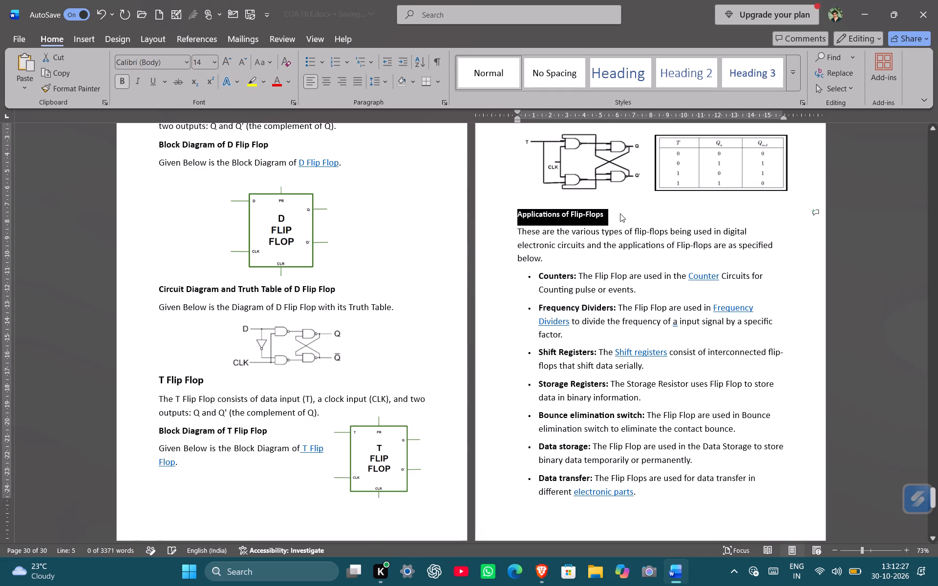
{"action": "key", "text": "ctrl+shift+period"}
{"action": "key", "text": "ctrl+shift+period"}
{"action": "left_click", "coordinate": [616, 249]}
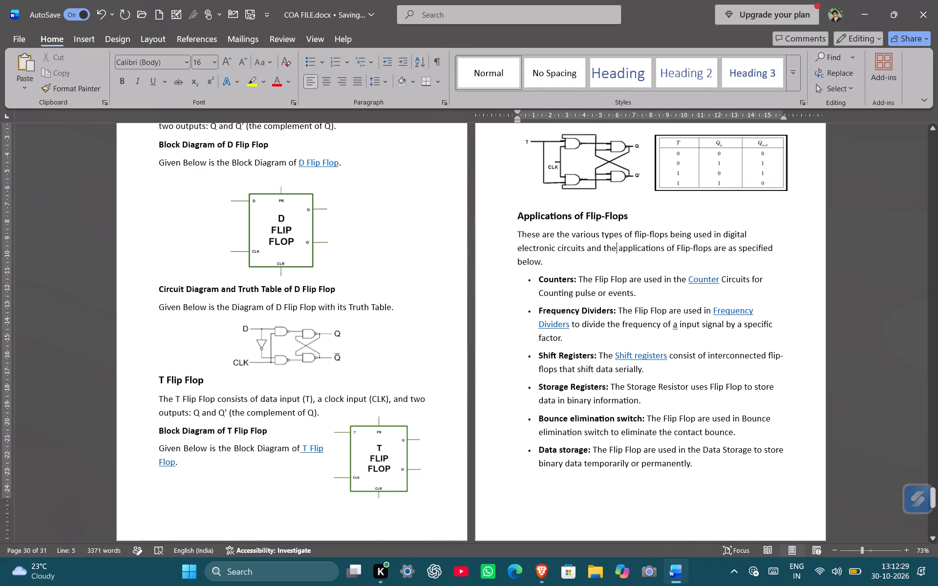
Justify the Applications introduction and its bullets from Counters through Data transfer.
{"action": "left_click_drag", "start_coordinate": [517, 232], "coordinate": [702, 477]}
{"action": "key", "text": "ctrl+j"}
{"action": "left_click", "coordinate": [702, 477]}
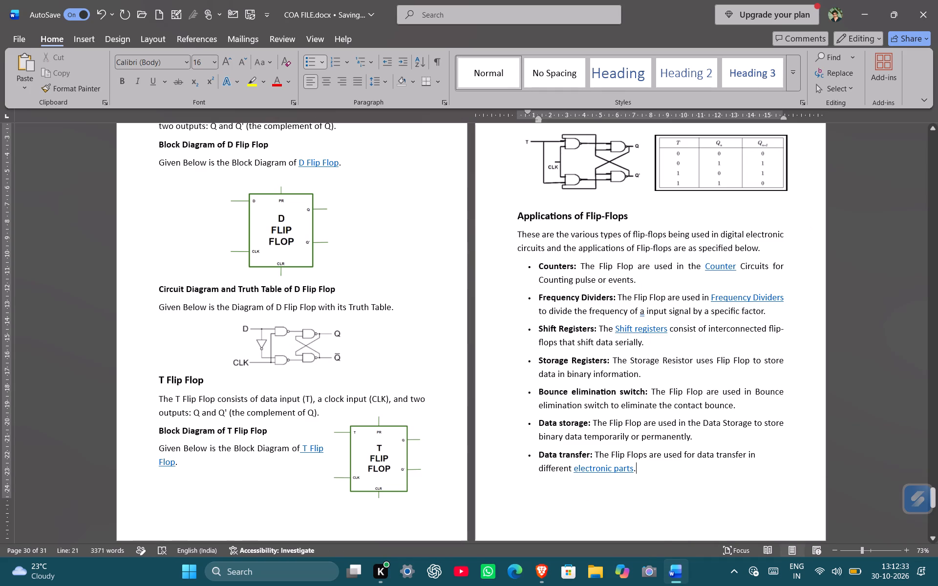
{"action": "left_click", "coordinate": [653, 469]}
{"action": "key", "text": "ctrl+j"}
{"action": "left_click", "coordinate": [653, 469]}
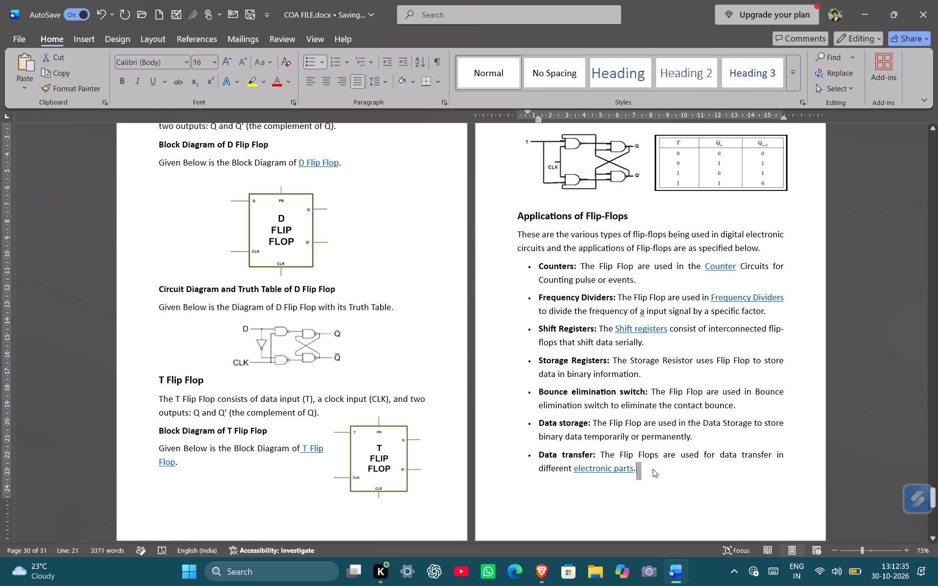
Delete the Latch, Registers and Memory bullets that follow the Data transfer bullet on the last page.
{"action": "scroll", "coordinate": [653, 469], "scroll_direction": "down", "scroll_amount": 2}
{"action": "left_click_drag", "start_coordinate": [496, 426], "coordinate": [317, 343]}
{"action": "key", "text": "BackSpace"}
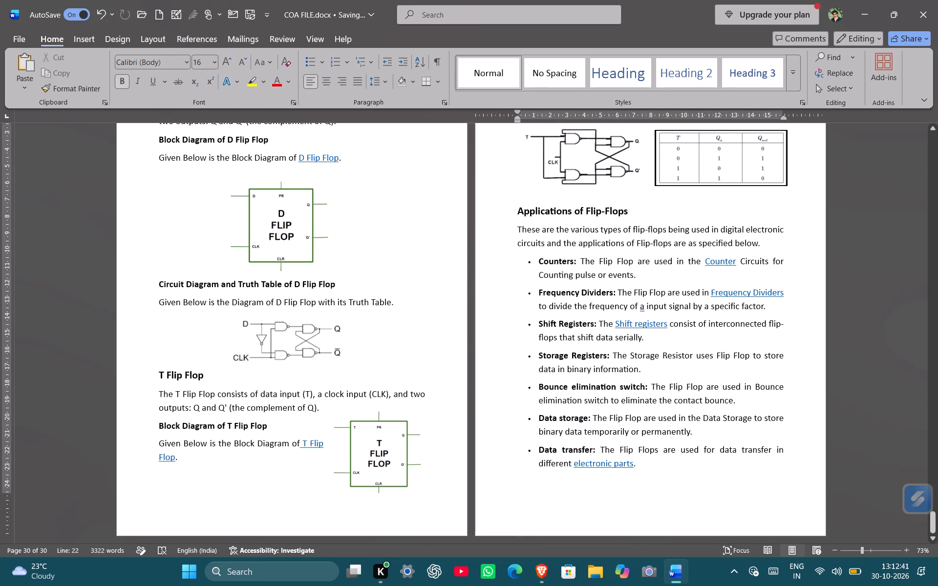
{"action": "scroll", "coordinate": [562, 328], "scroll_direction": "down", "scroll_amount": 1}
Copy the Latch bullet from the GeeksforGeeks article and paste it after the Data transfer bullet in Word, removing the extra empty bullet.
{"action": "left_click", "coordinate": [398, 375]}
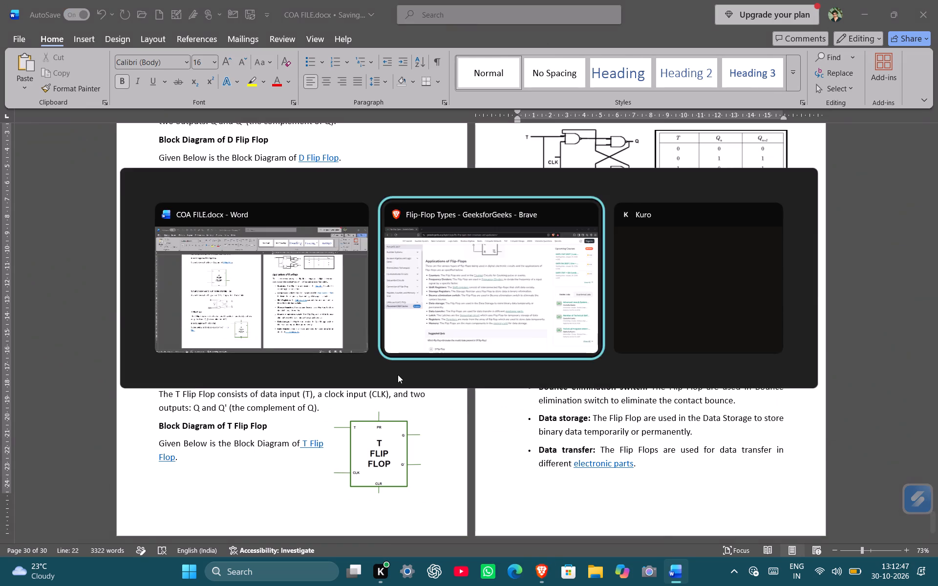
{"action": "left_click_drag", "start_coordinate": [192, 388], "coordinate": [676, 397]}
{"action": "key", "text": "ctrl+c"}
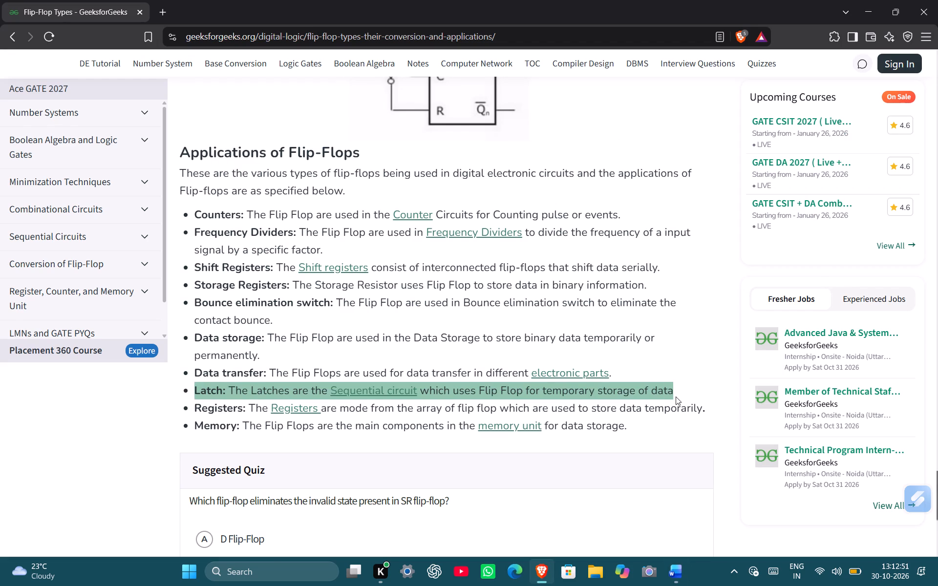
{"action": "left_click", "coordinate": [659, 474]}
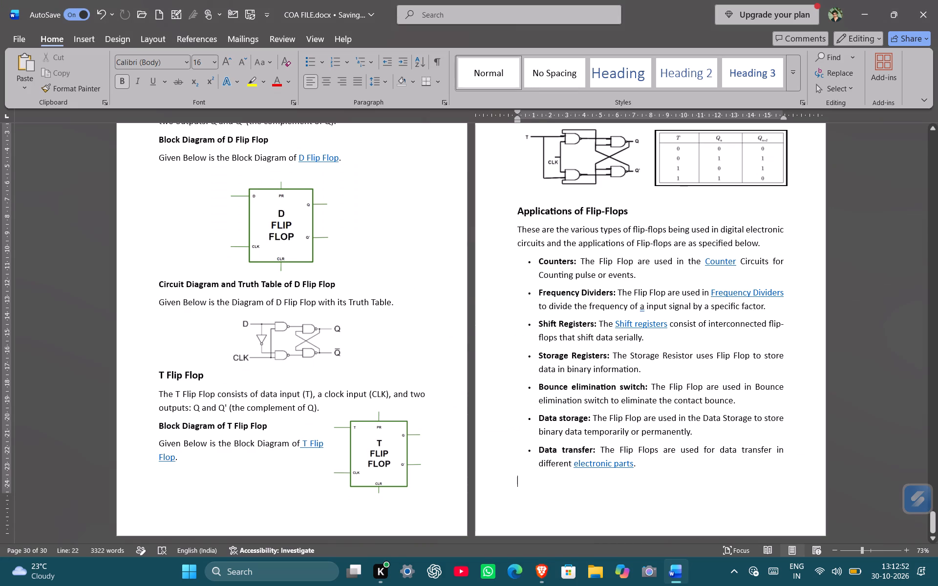
{"action": "key", "text": "Return"}
{"action": "key", "text": "ctrl+v"}
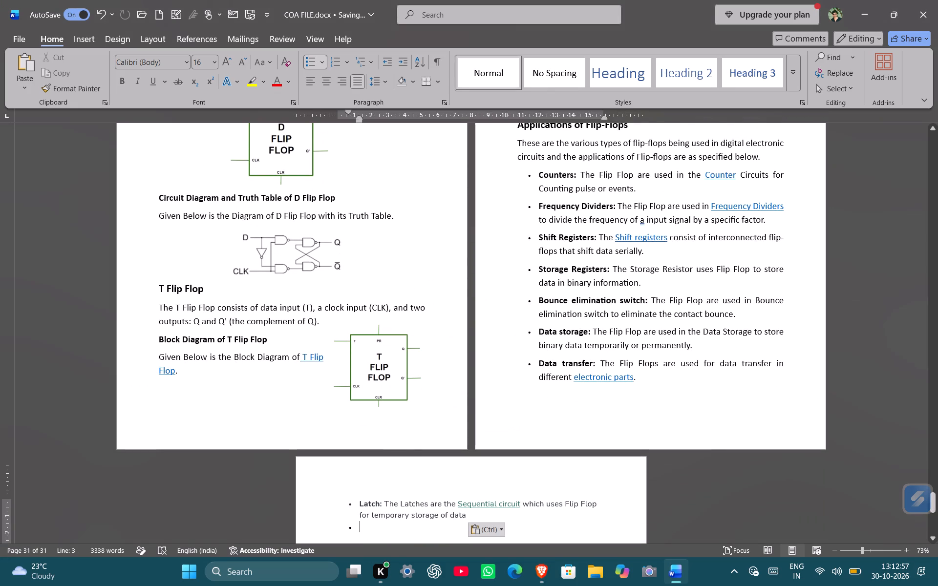
{"action": "key", "text": "BackSpace"}
{"action": "key", "text": "BackSpace"}
{"action": "key", "text": "BackSpace"}
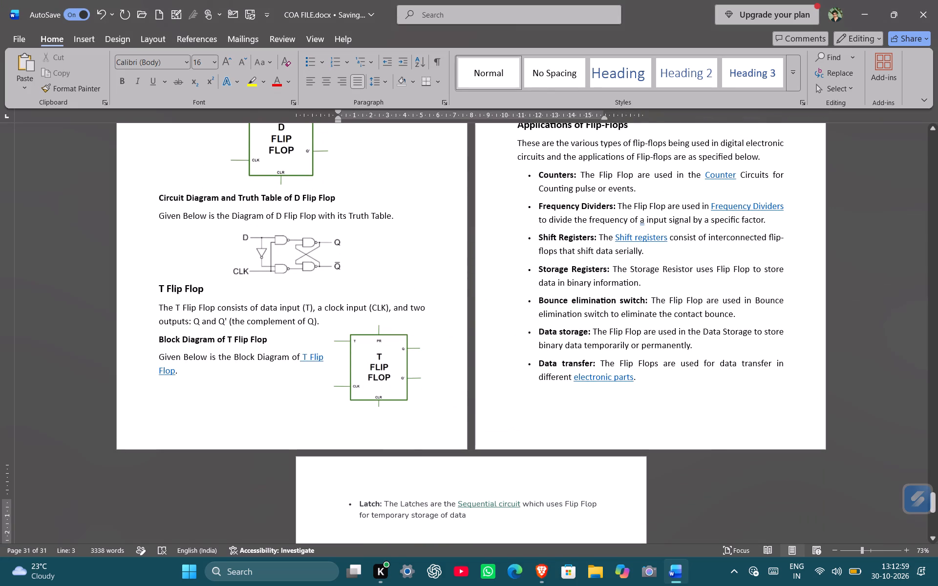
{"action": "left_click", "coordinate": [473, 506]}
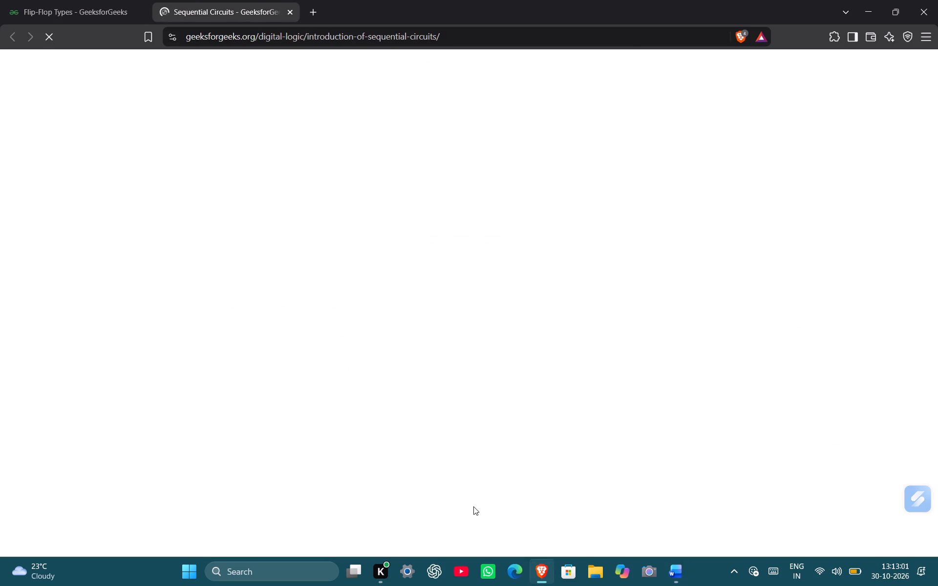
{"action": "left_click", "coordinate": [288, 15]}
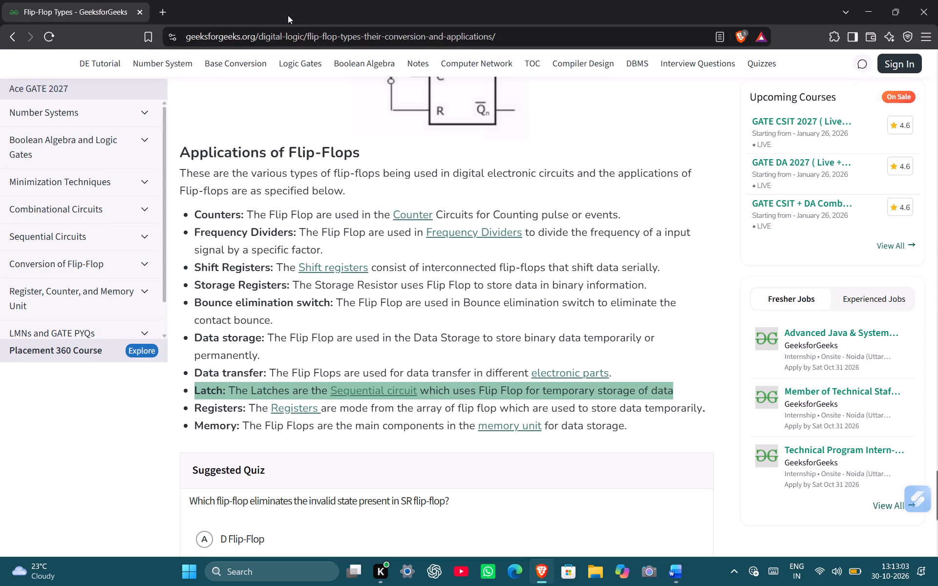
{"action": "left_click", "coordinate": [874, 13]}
Justify the Latch bullet on the last page of the Word document.
{"action": "scroll", "coordinate": [505, 459], "scroll_direction": "down", "scroll_amount": 2}
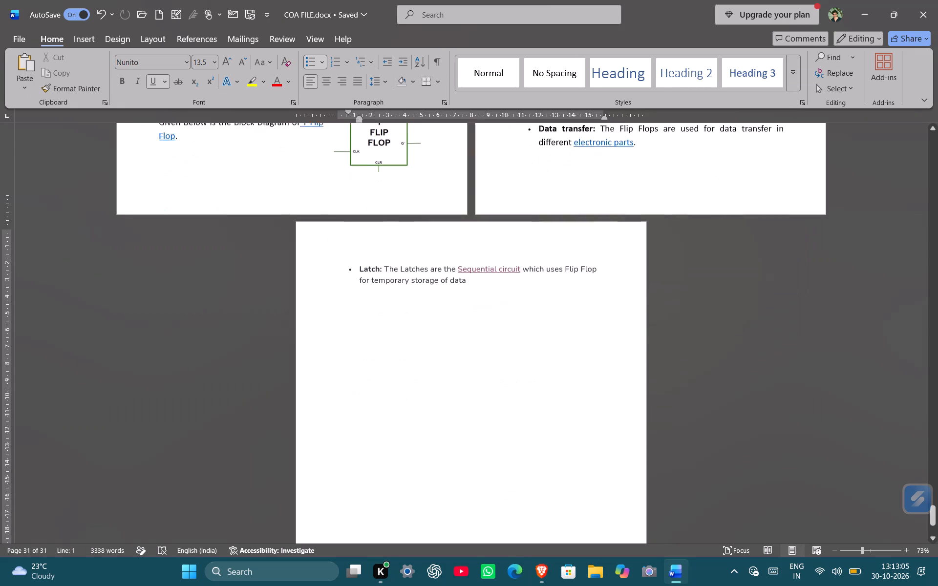
{"action": "left_click", "coordinate": [466, 240]}
{"action": "key", "text": "ctrl+j"}
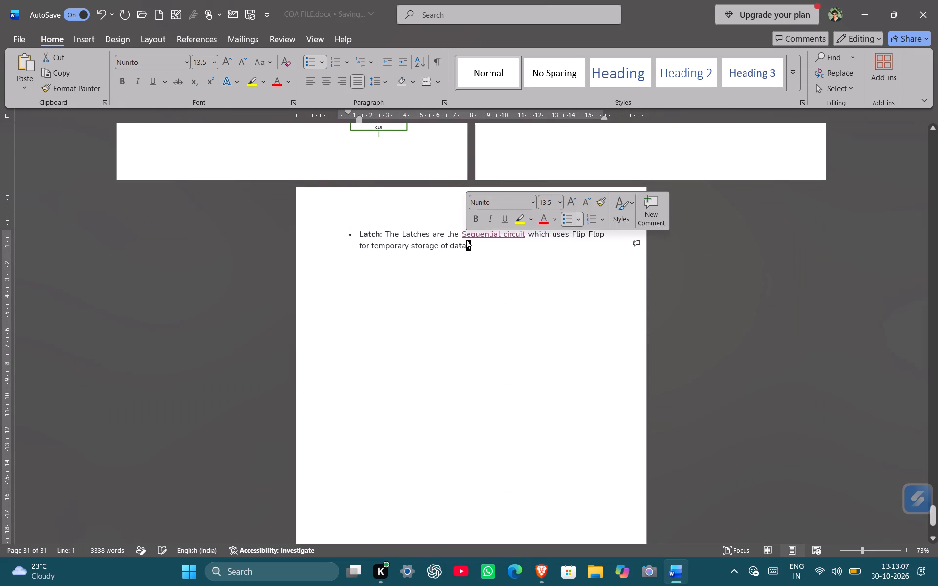
{"action": "left_click", "coordinate": [494, 248]}
{"action": "scroll", "coordinate": [494, 248], "scroll_direction": "up", "scroll_amount": 2}
{"action": "scroll", "coordinate": [522, 381], "scroll_direction": "down", "scroll_amount": 1}
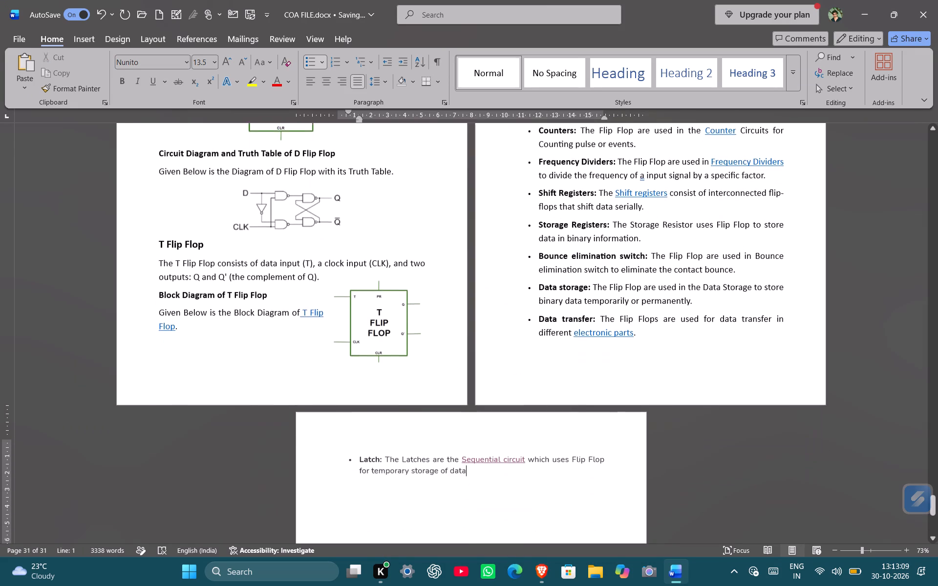
Delete the Latch bullet on the last page along with its empty bullet.
{"action": "scroll", "coordinate": [522, 381], "scroll_direction": "up", "scroll_amount": 1}
{"action": "scroll", "coordinate": [522, 381], "scroll_direction": "down", "scroll_amount": 2}
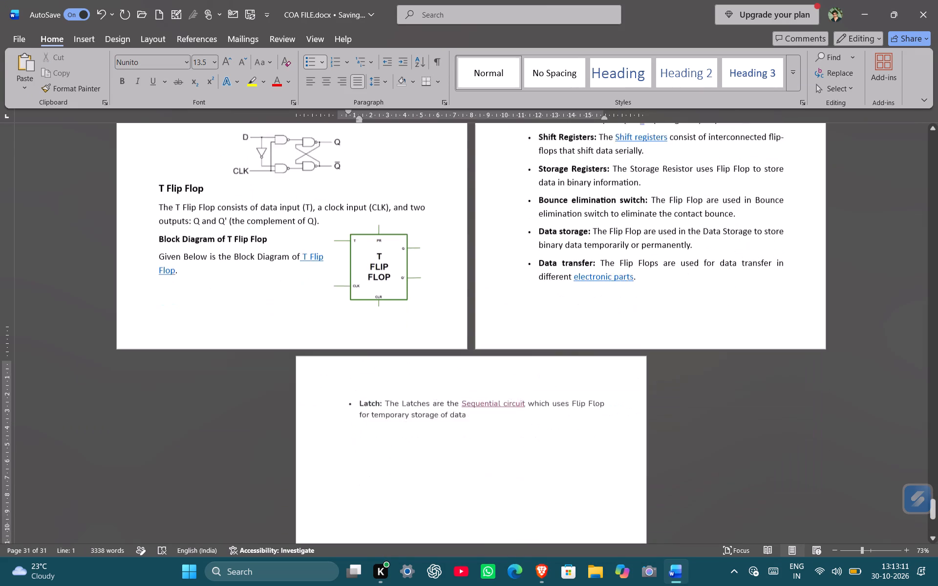
{"action": "left_click_drag", "start_coordinate": [473, 381], "coordinate": [330, 358]}
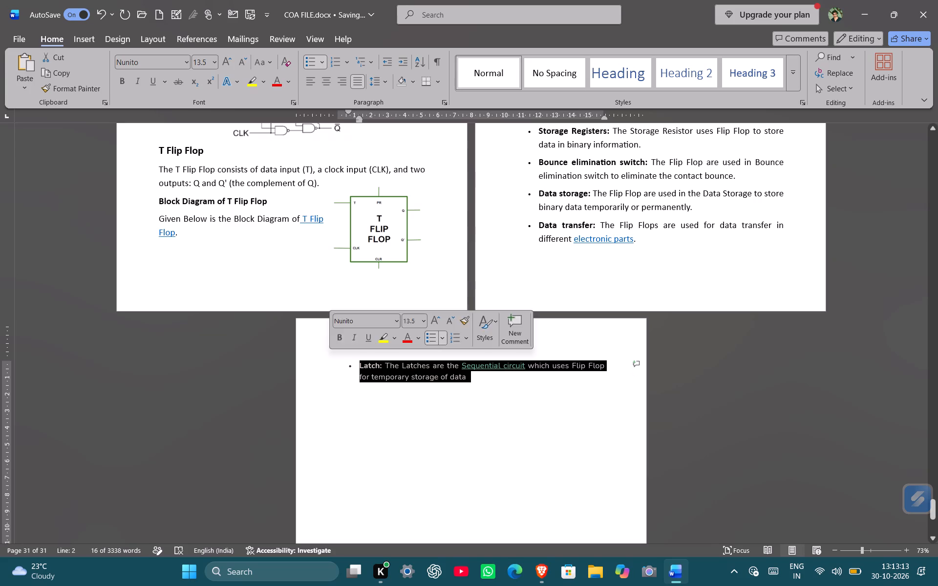
{"action": "key", "text": "BackSpace"}
{"action": "key", "text": "BackSpace"}
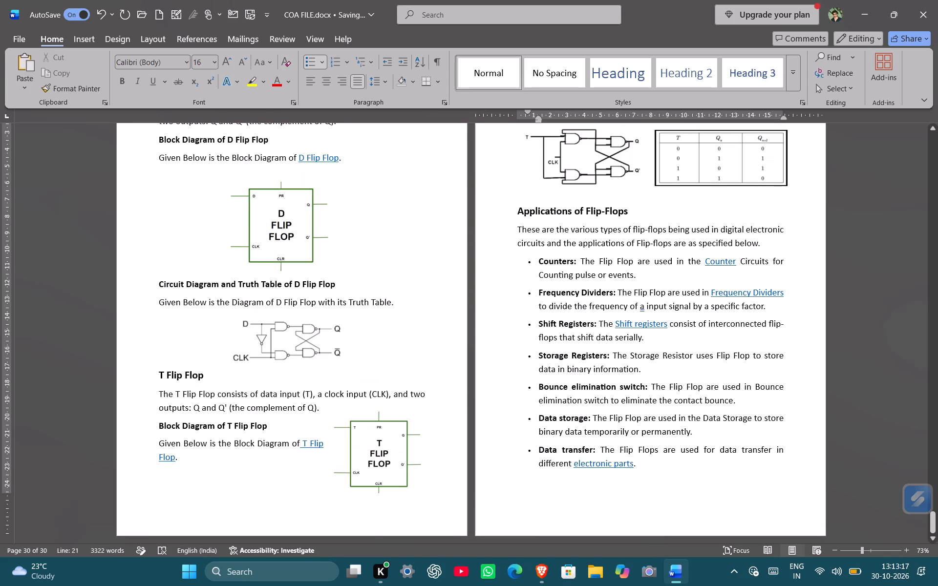
Correct "a input signal" to "an input signal" in the Frequency Dividers bullet.
{"action": "left_click", "coordinate": [644, 307]}
{"action": "key", "text": "n"}
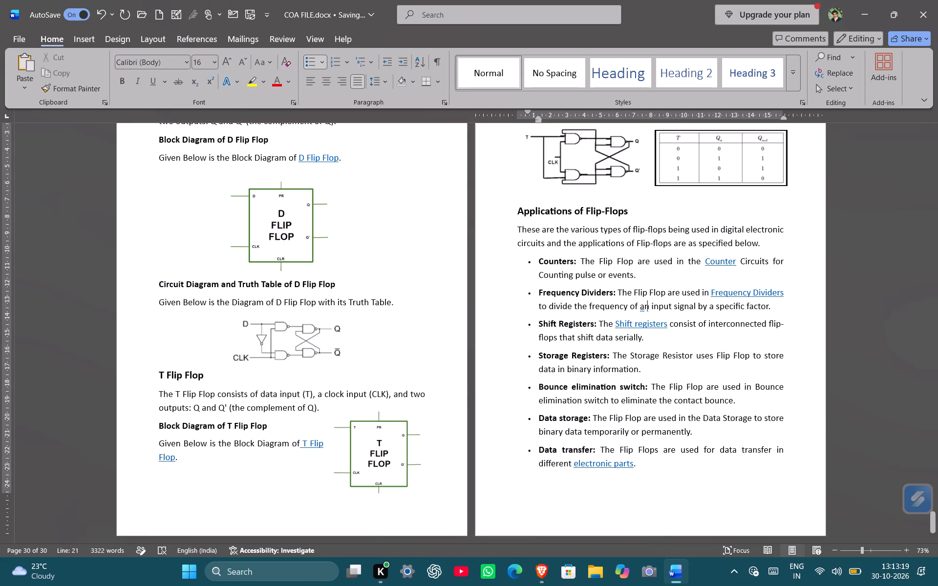
{"action": "left_click", "coordinate": [664, 353]}
End the bulleted list after the Data transfer bullet and add blank lines to start a new page.
{"action": "scroll", "coordinate": [664, 353], "scroll_direction": "down", "scroll_amount": 1}
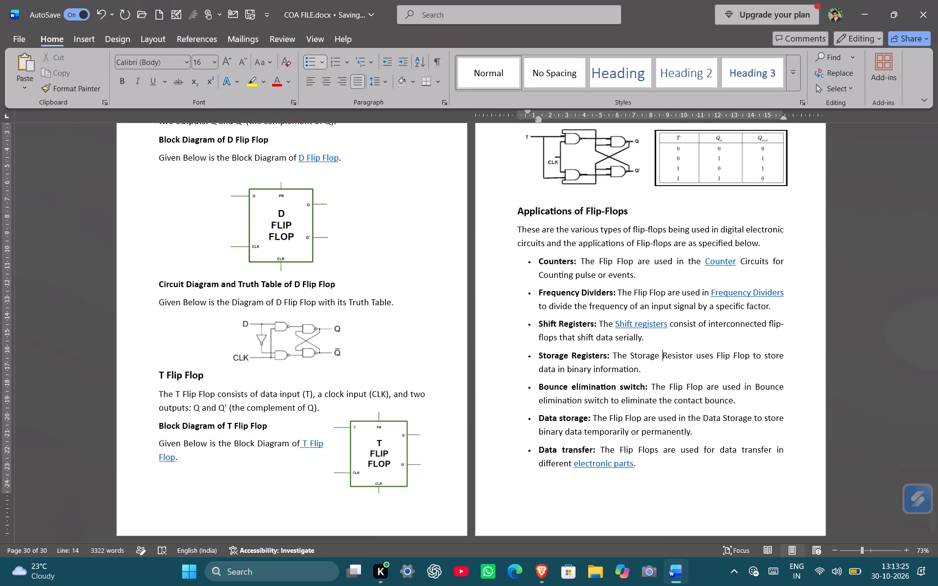
{"action": "scroll", "coordinate": [623, 209], "scroll_direction": "up", "scroll_amount": 1}
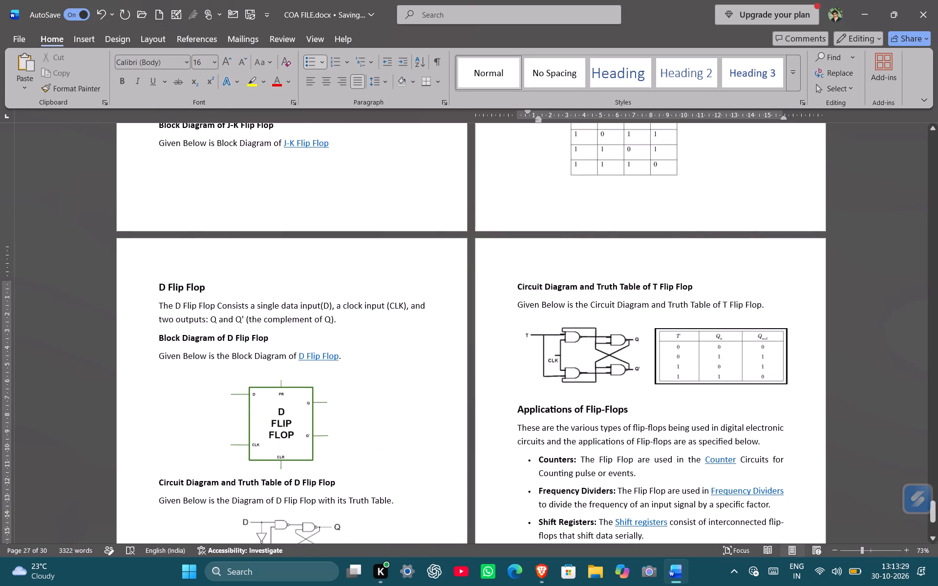
{"action": "scroll", "coordinate": [623, 209], "scroll_direction": "down", "scroll_amount": 9}
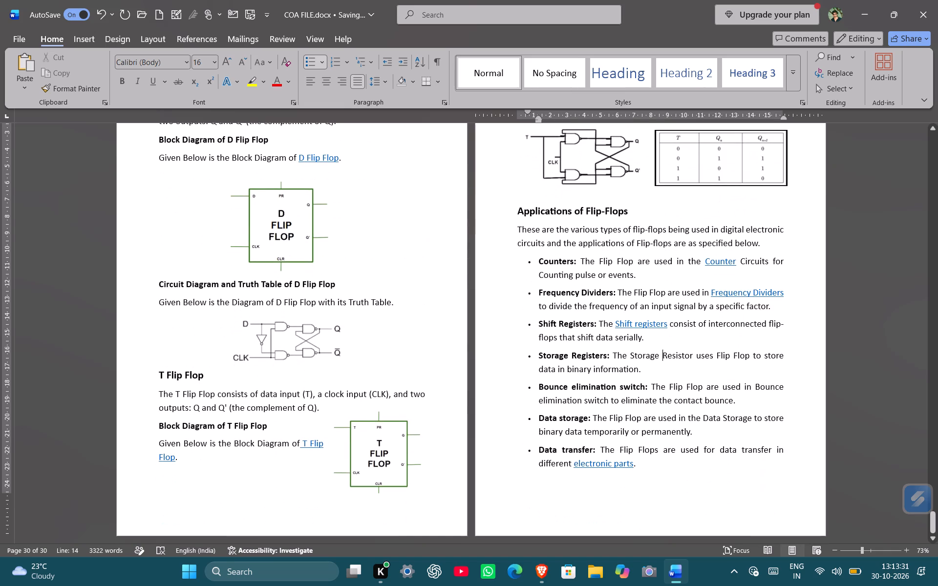
{"action": "left_click", "coordinate": [646, 463]}
{"action": "key", "text": "Return"}
{"action": "key", "text": "Return"}
{"action": "key", "text": "Return"}
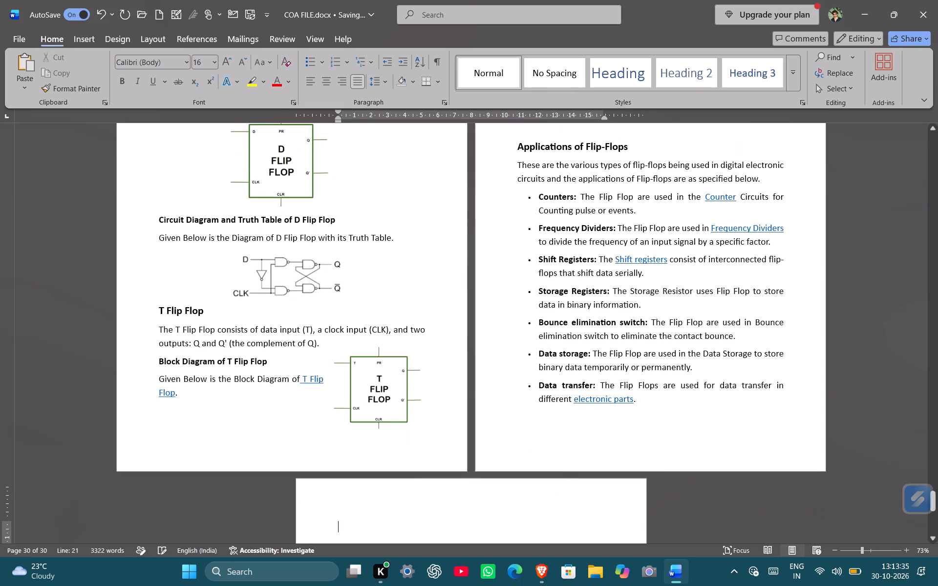
{"action": "scroll", "coordinate": [646, 463], "scroll_direction": "down", "scroll_amount": 1}
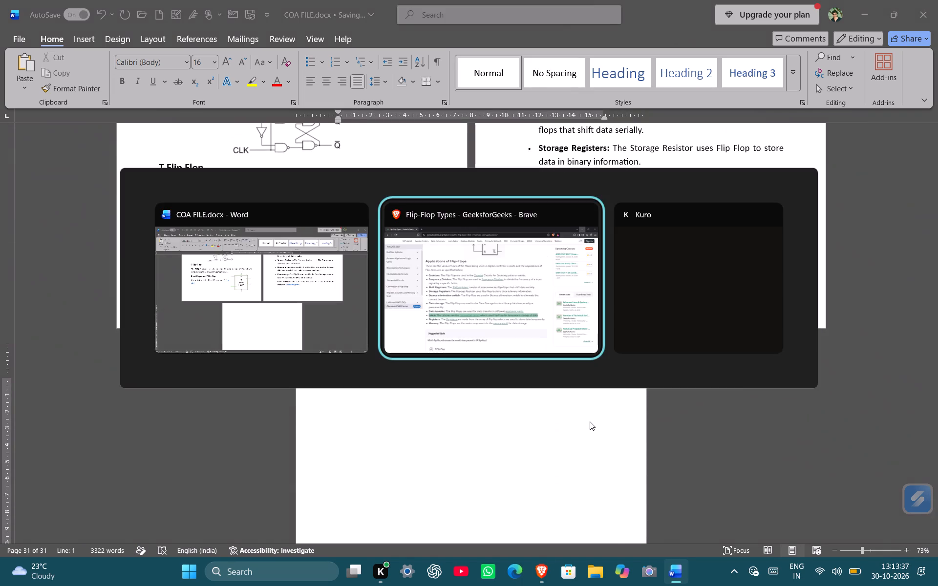
Switch to Brave, search the web for "register and its types" and open the GeeksforGeeks article Register in Digital Electronics.
{"action": "scroll", "coordinate": [418, 338], "scroll_direction": "down", "scroll_amount": 2}
{"action": "scroll", "coordinate": [418, 338], "scroll_direction": "up", "scroll_amount": 6}
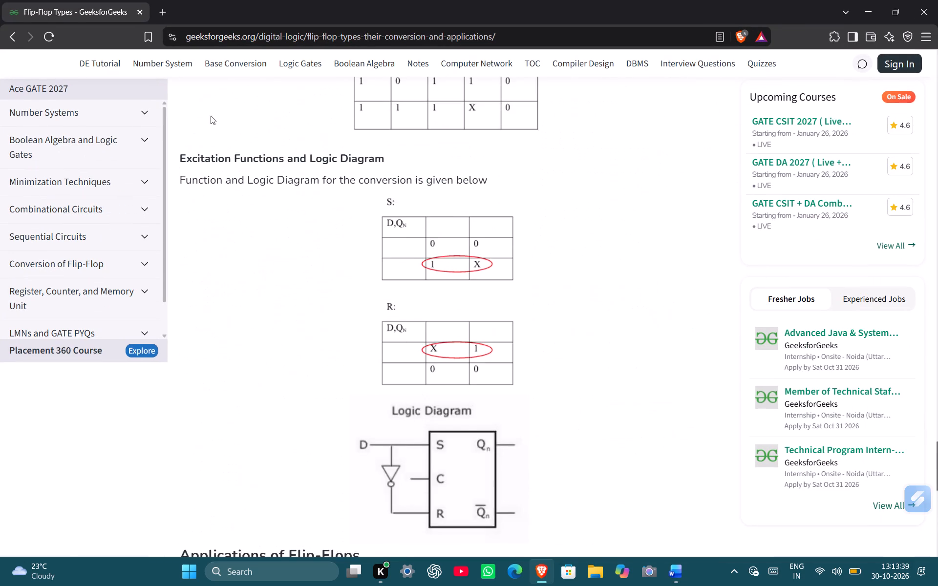
{"action": "scroll", "coordinate": [211, 116], "scroll_direction": "up", "scroll_amount": 9}
{"action": "scroll", "coordinate": [211, 116], "scroll_direction": "right", "scroll_amount": 11}
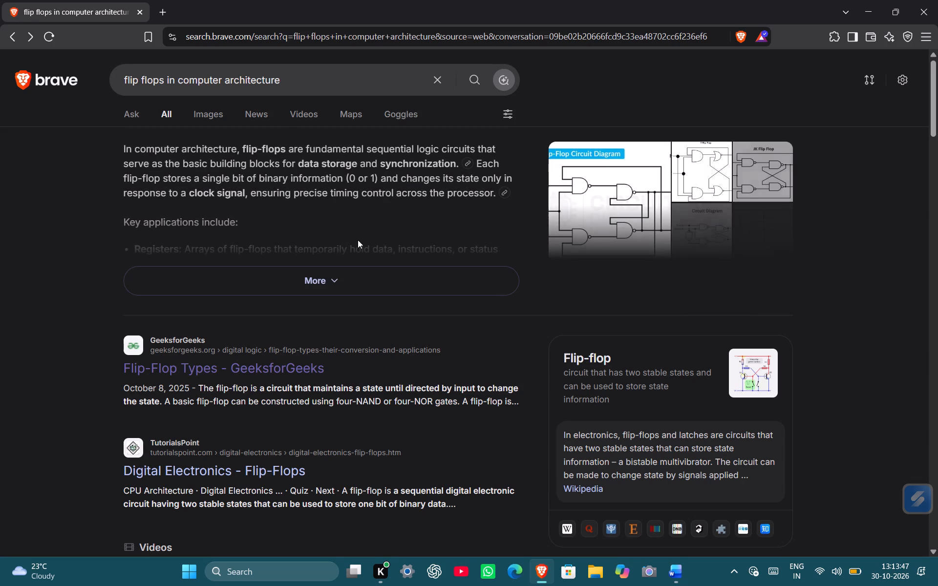
{"action": "left_click_drag", "start_coordinate": [284, 79], "coordinate": [88, 94]}
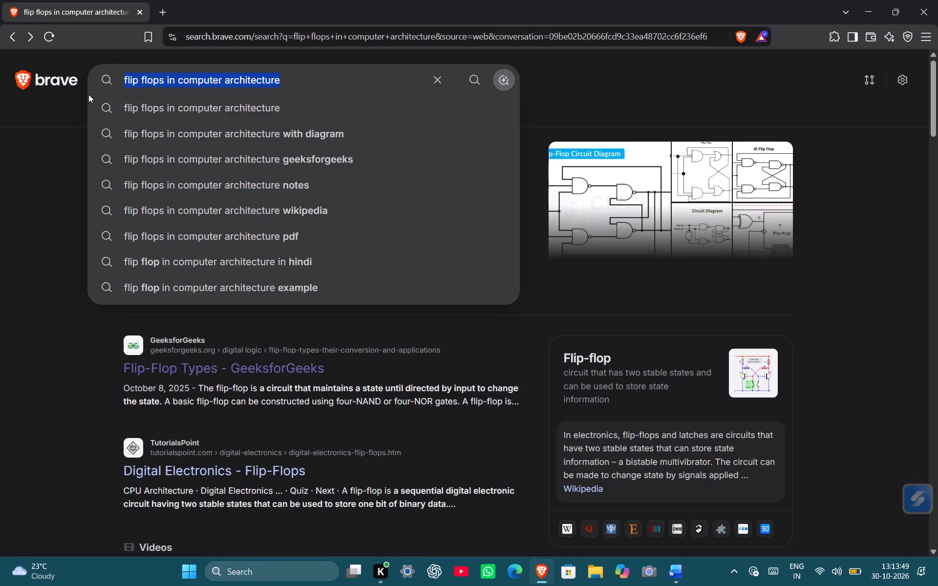
{"action": "type", "text": "register"}
{"action": "key", "text": "space"}
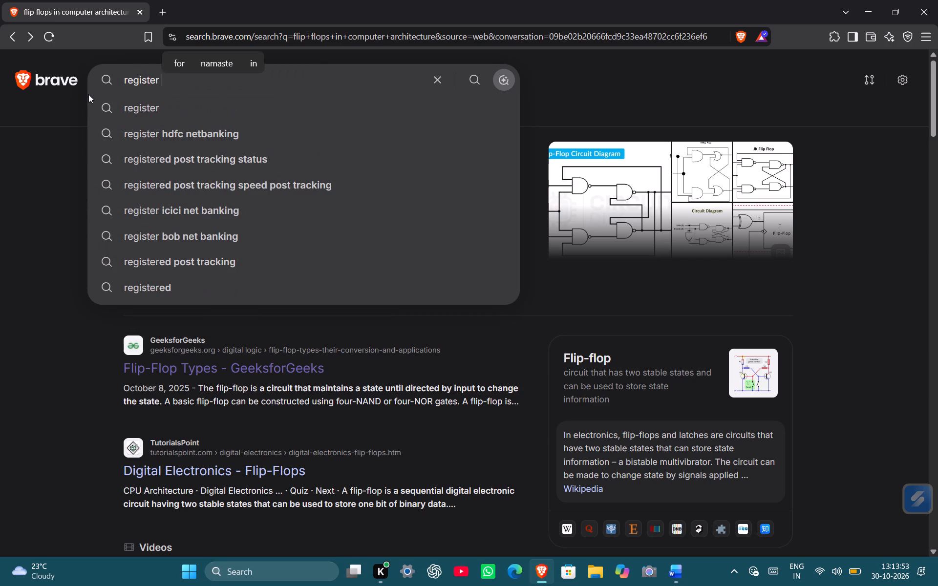
{"action": "type", "text": "and its types"}
{"action": "key", "text": "Return"}
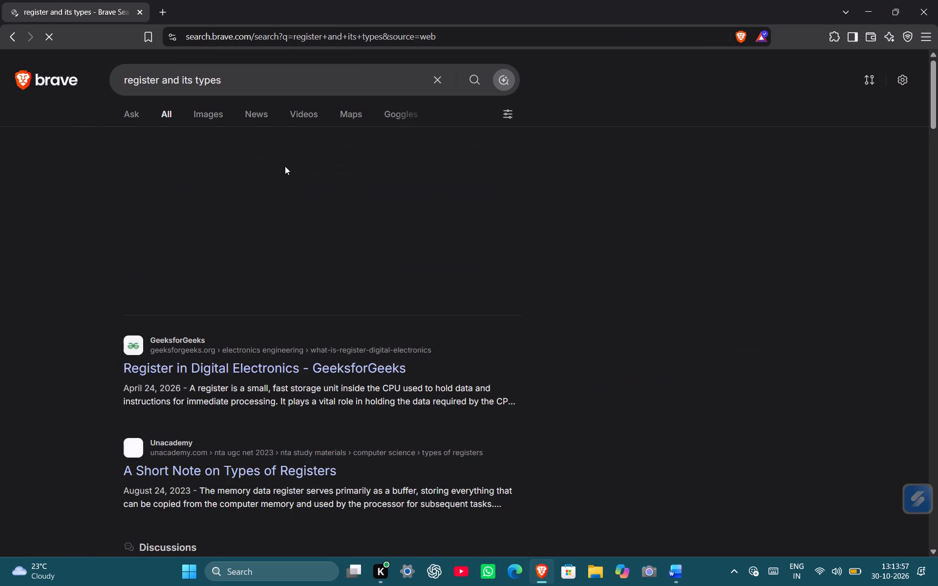
{"action": "left_click", "coordinate": [260, 371]}
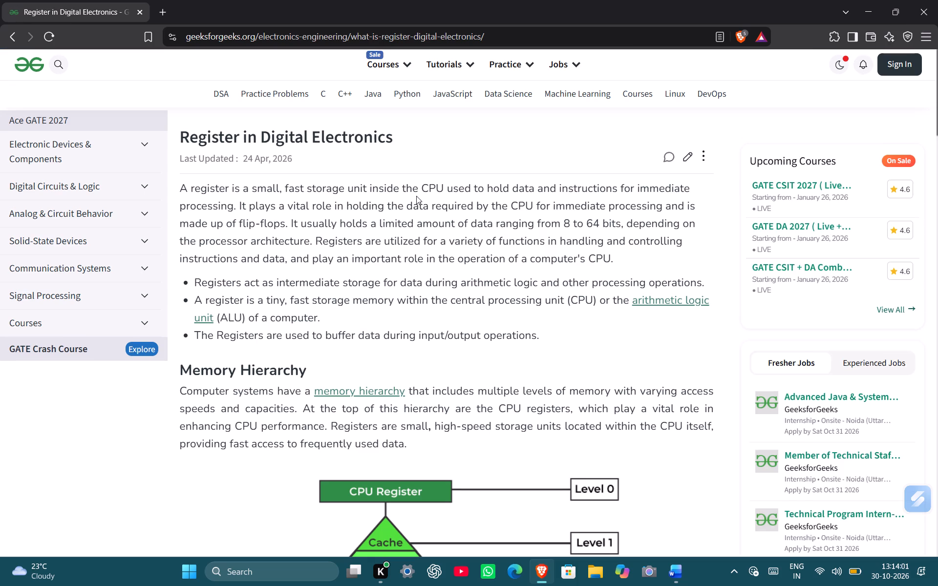
Copy "Register" from the article title, paste it on Word's new last page and extend it to "Register and its types".
{"action": "left_click_drag", "start_coordinate": [179, 134], "coordinate": [237, 135]}
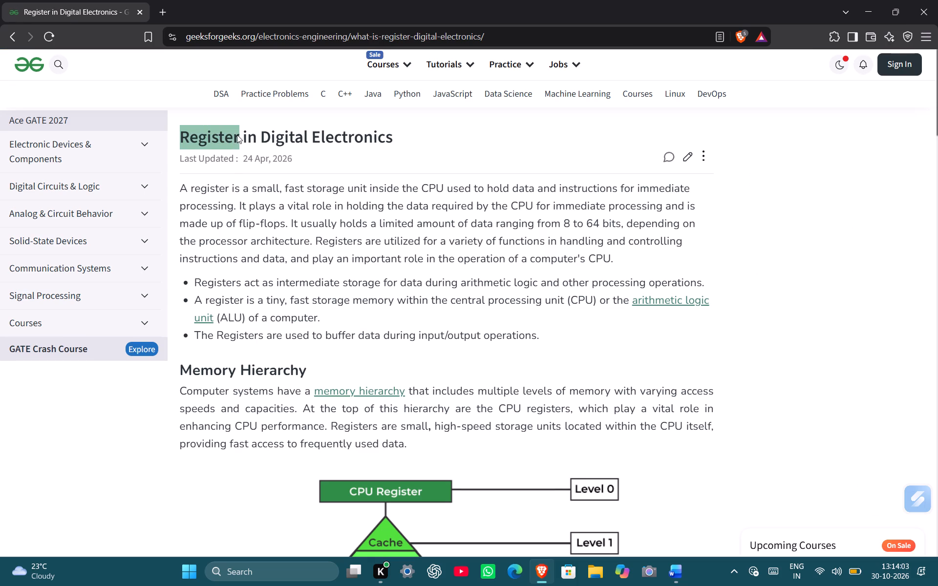
{"action": "key", "text": "ctrl+c"}
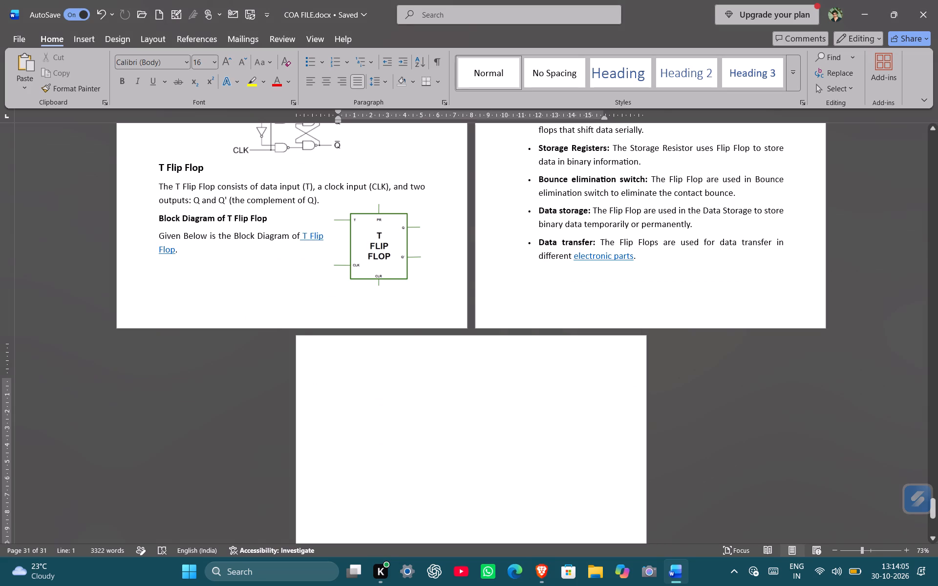
{"action": "key", "text": "ctrl+v"}
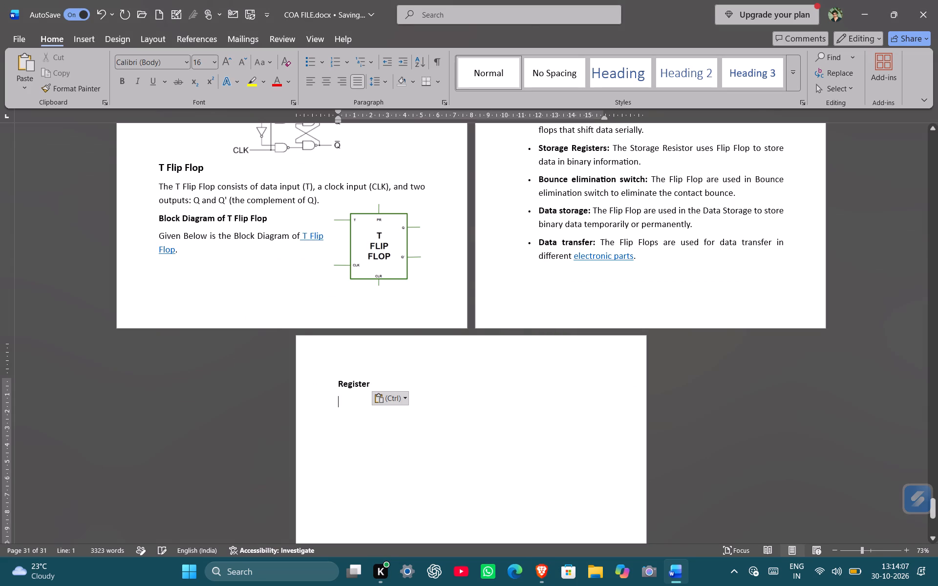
{"action": "left_click", "coordinate": [375, 383]}
{"action": "key", "text": "space"}
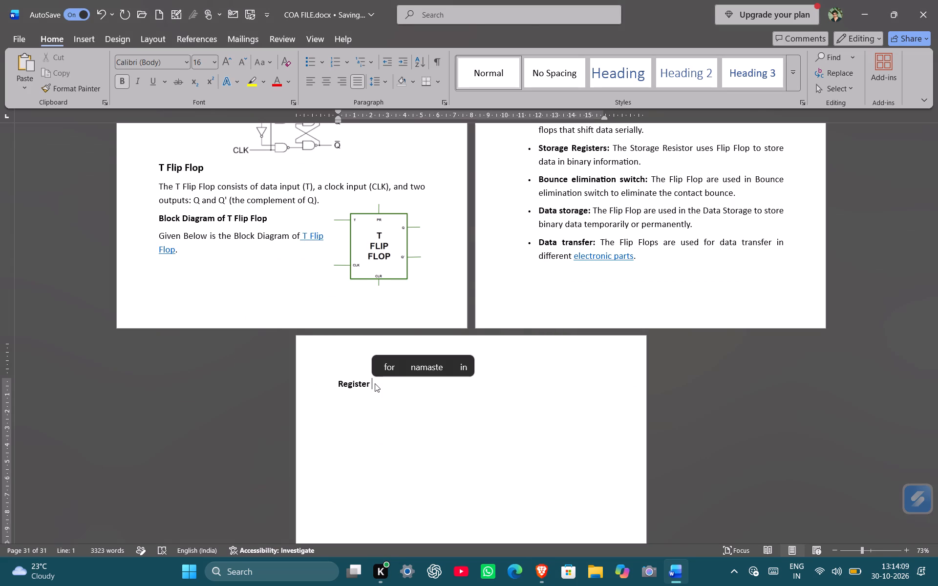
{"action": "type", "text": "and its types"}
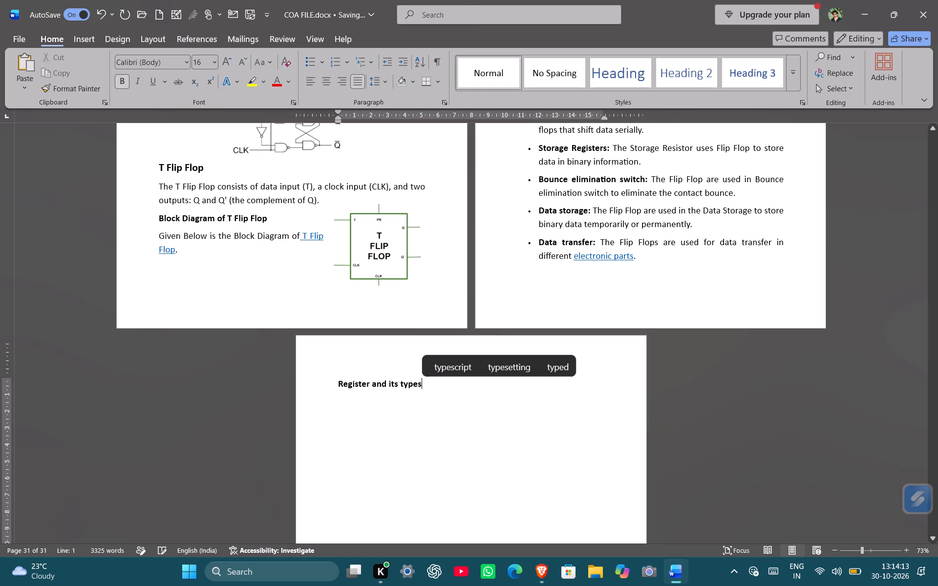
Format the heading "Register and its types" in Algerian at size 22 and turn off bold.
{"action": "triple_click", "coordinate": [392, 388]}
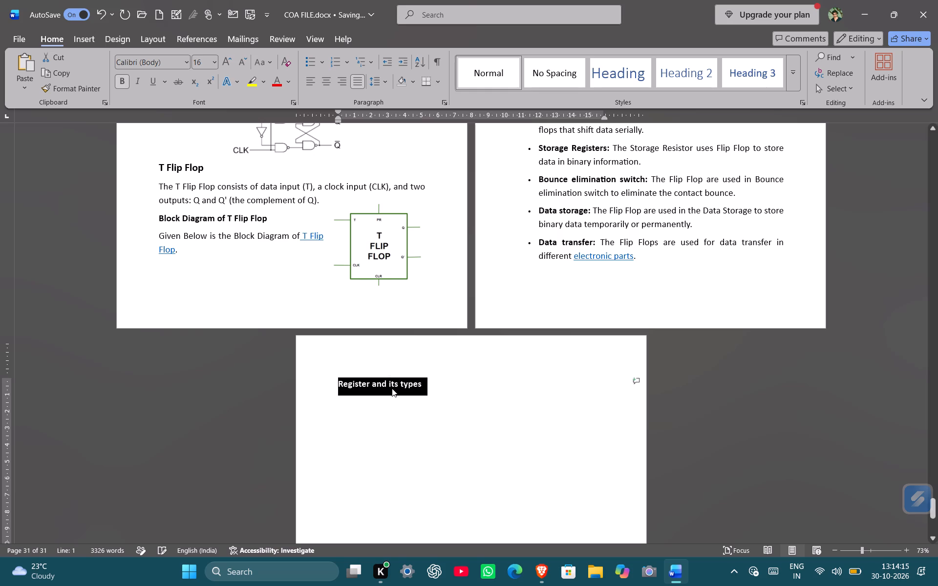
{"action": "key", "text": "ctrl+shift+period"}
{"action": "key", "text": "ctrl+shift+period"}
{"action": "key", "text": "ctrl+shift+period"}
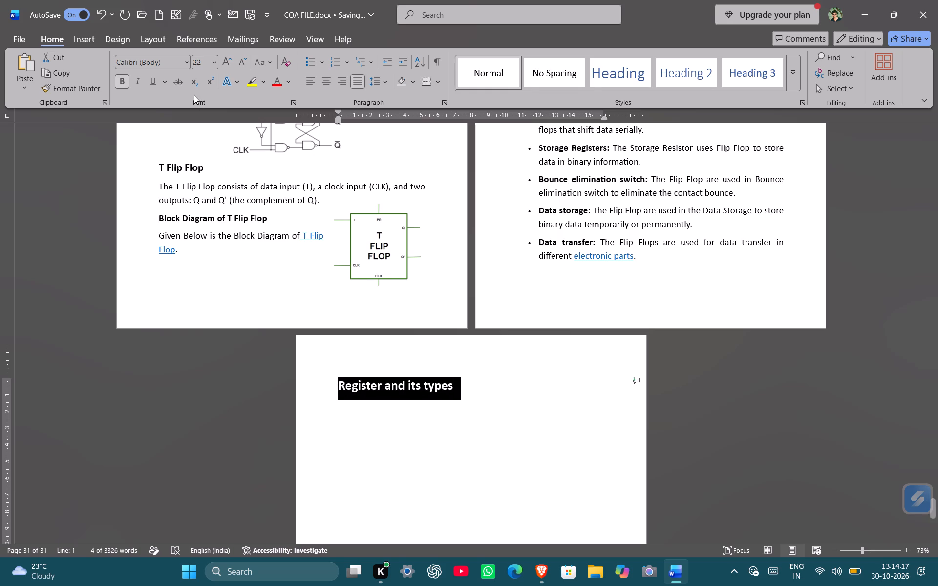
{"action": "left_click", "coordinate": [164, 65]}
{"action": "key", "text": "a"}
{"action": "key", "text": "a"}
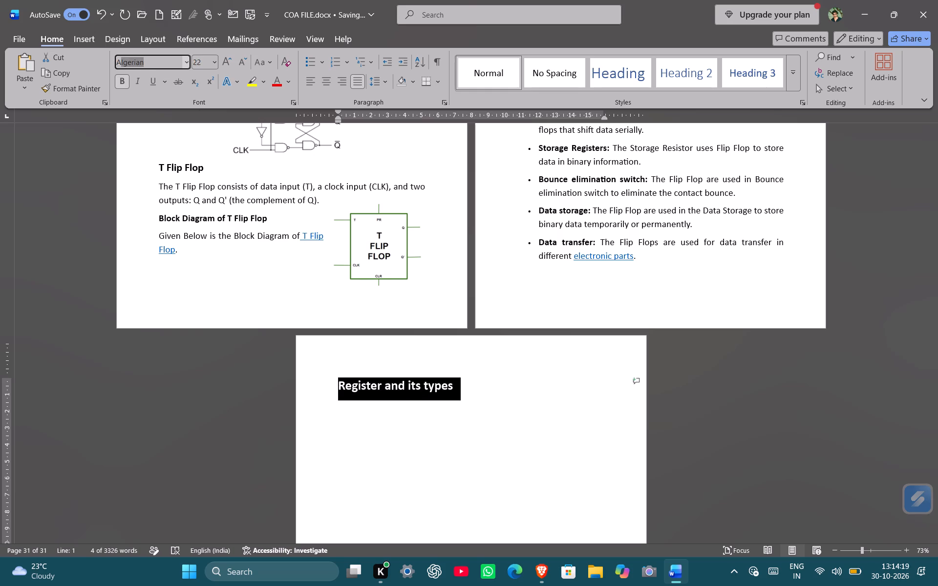
{"action": "key", "text": "Return"}
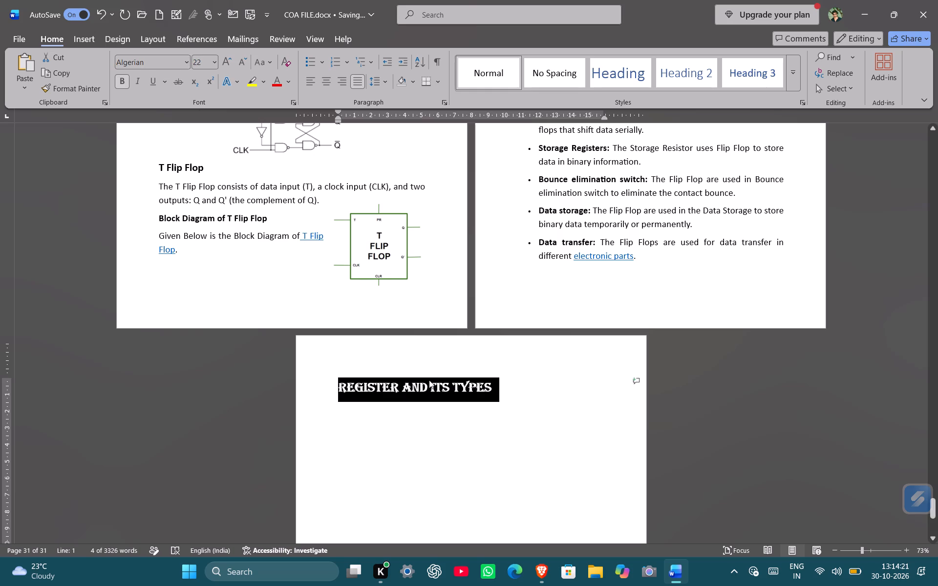
{"action": "key", "text": "ctrl+b"}
{"action": "left_click", "coordinate": [378, 413]}
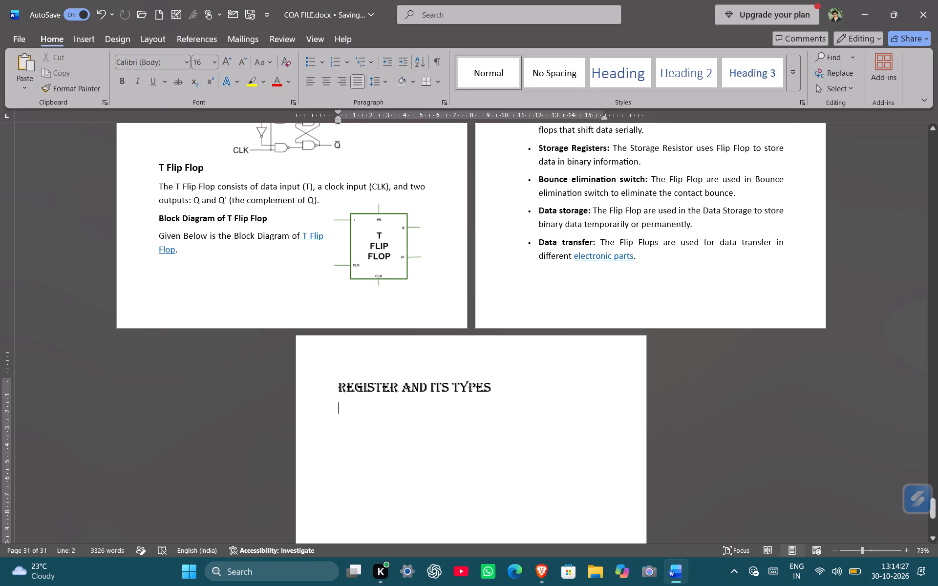
Copy the GeeksforGeeks register introduction and its three bullets, and paste them below the heading in Word.
{"action": "scroll", "coordinate": [368, 411], "scroll_direction": "down", "scroll_amount": 1}
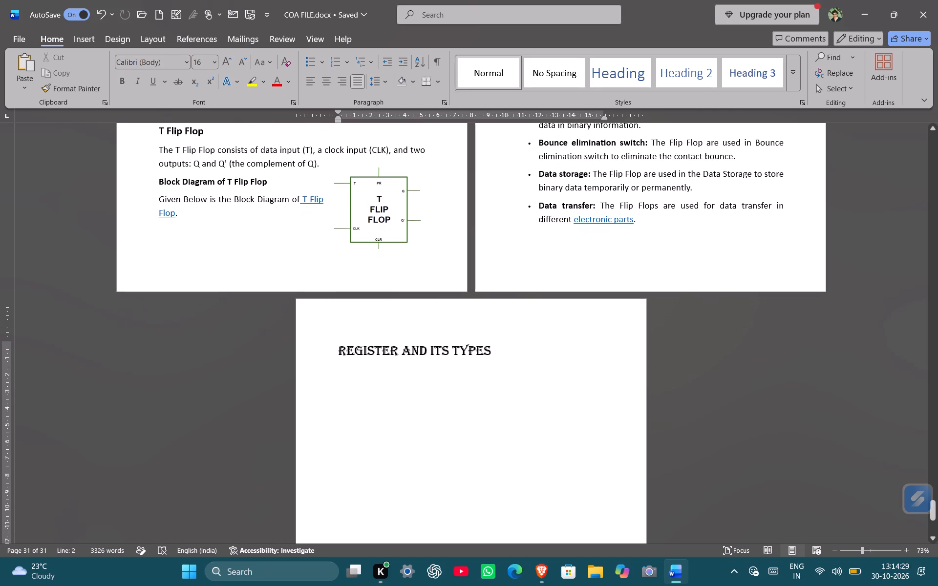
{"action": "scroll", "coordinate": [368, 411], "scroll_direction": "down", "scroll_amount": 2}
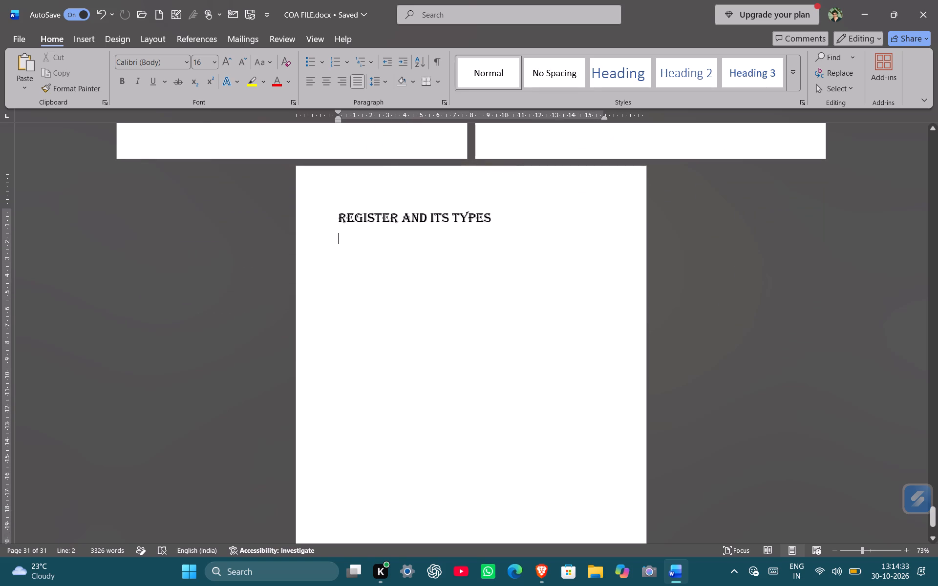
{"action": "left_click", "coordinate": [539, 571]}
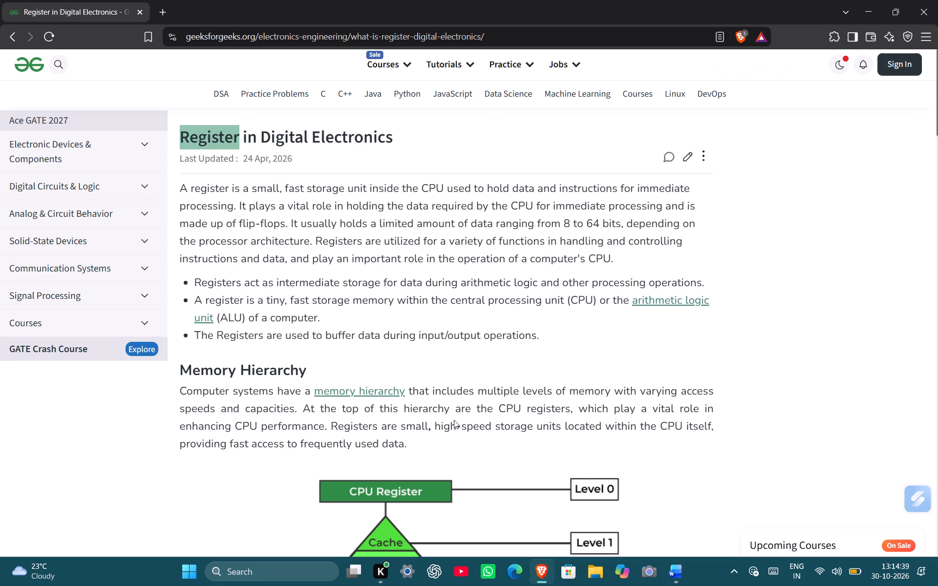
{"action": "left_click", "coordinate": [182, 193]}
{"action": "left_click_drag", "start_coordinate": [182, 193], "coordinate": [268, 227]}
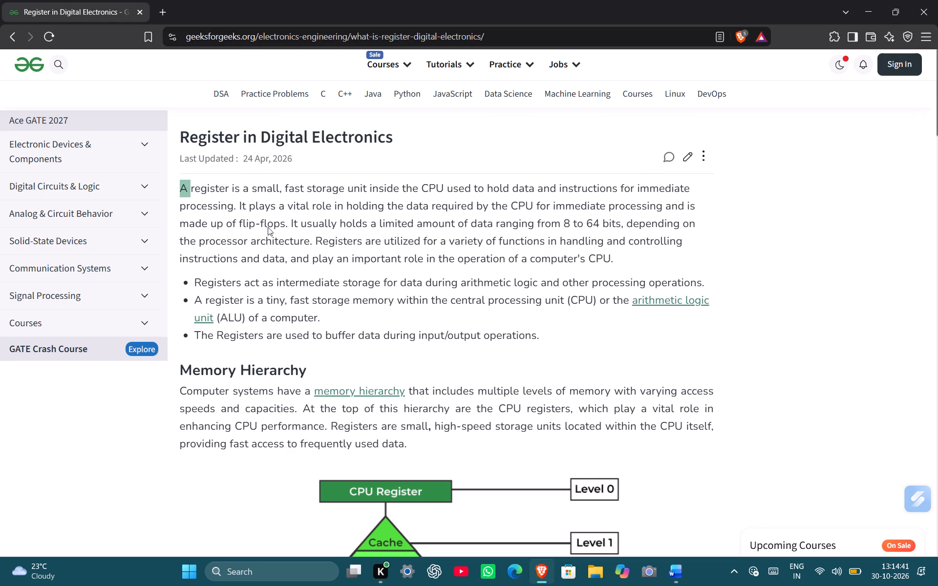
{"action": "left_click_drag", "start_coordinate": [268, 227], "coordinate": [542, 335]}
{"action": "key", "text": "ctrl+c"}
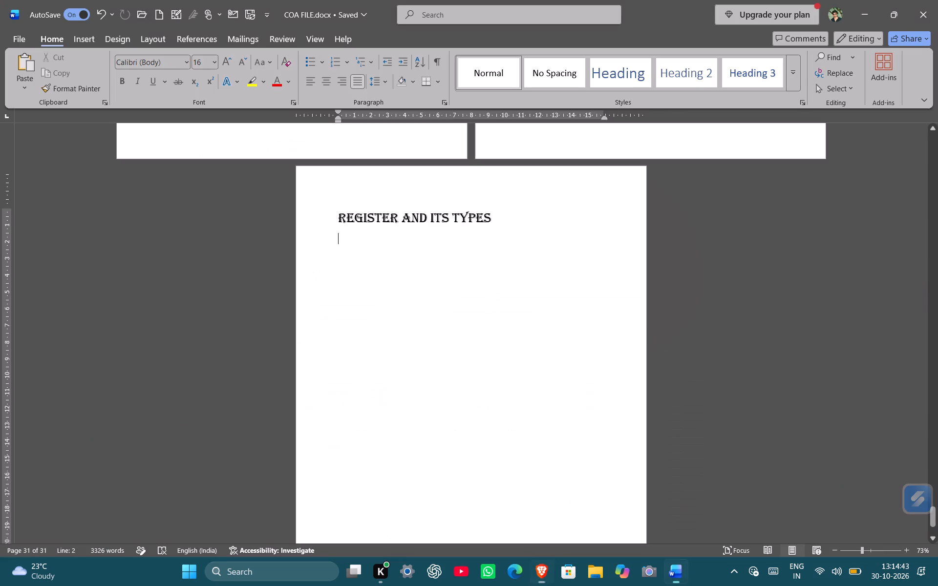
{"action": "key", "text": "ctrl+v"}
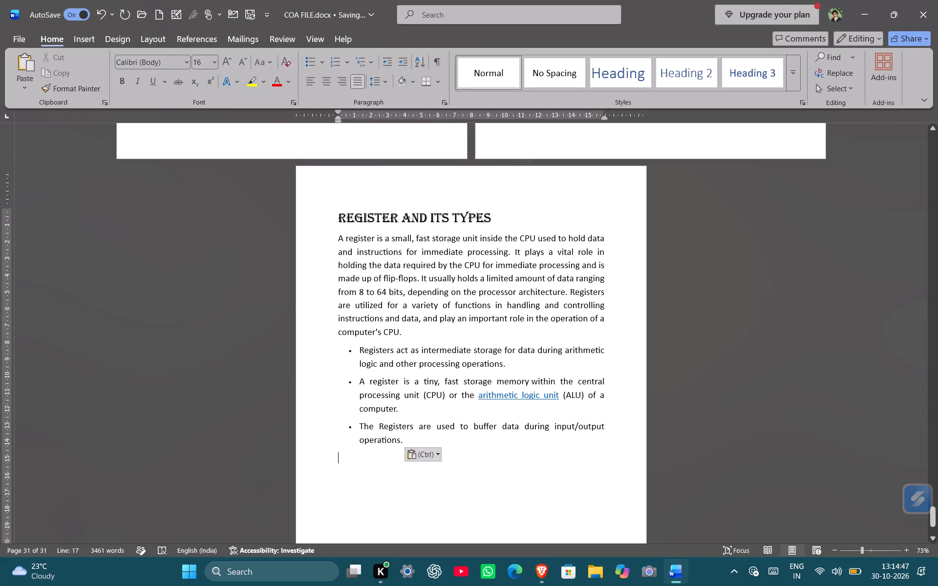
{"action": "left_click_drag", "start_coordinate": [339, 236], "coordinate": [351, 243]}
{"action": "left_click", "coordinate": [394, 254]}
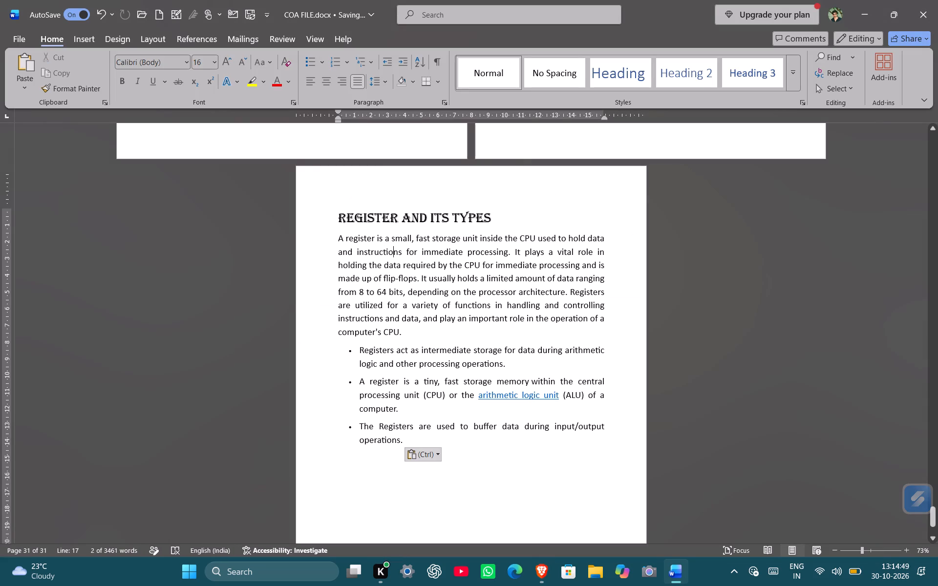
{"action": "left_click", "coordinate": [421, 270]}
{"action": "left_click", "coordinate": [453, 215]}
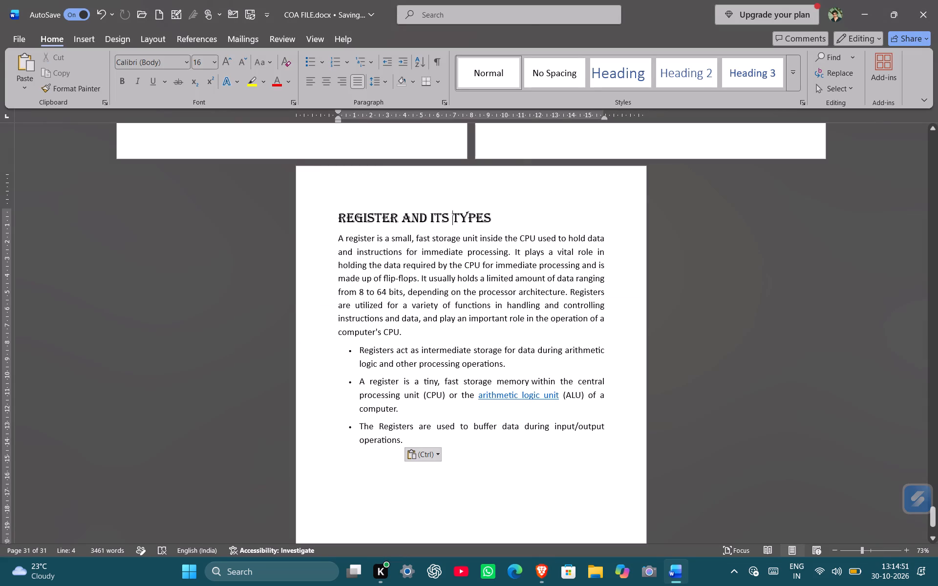
Switch to Brave and look through the Memory Hierarchy and Types of Registers sections of the GeeksforGeeks register article.
{"action": "left_click", "coordinate": [431, 271]}
{"action": "scroll", "coordinate": [431, 271], "scroll_direction": "down", "scroll_amount": 1}
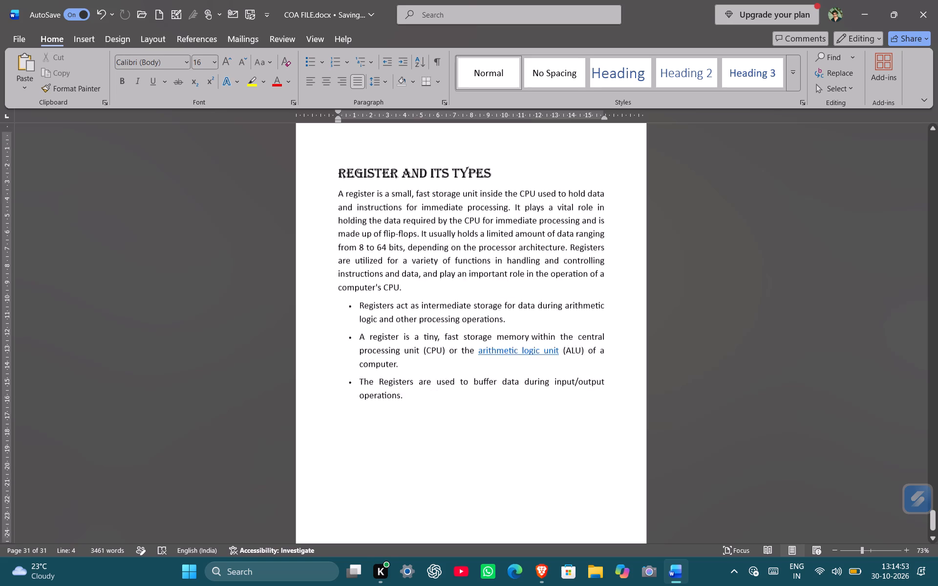
{"action": "scroll", "coordinate": [431, 271], "scroll_direction": "down", "scroll_amount": 2}
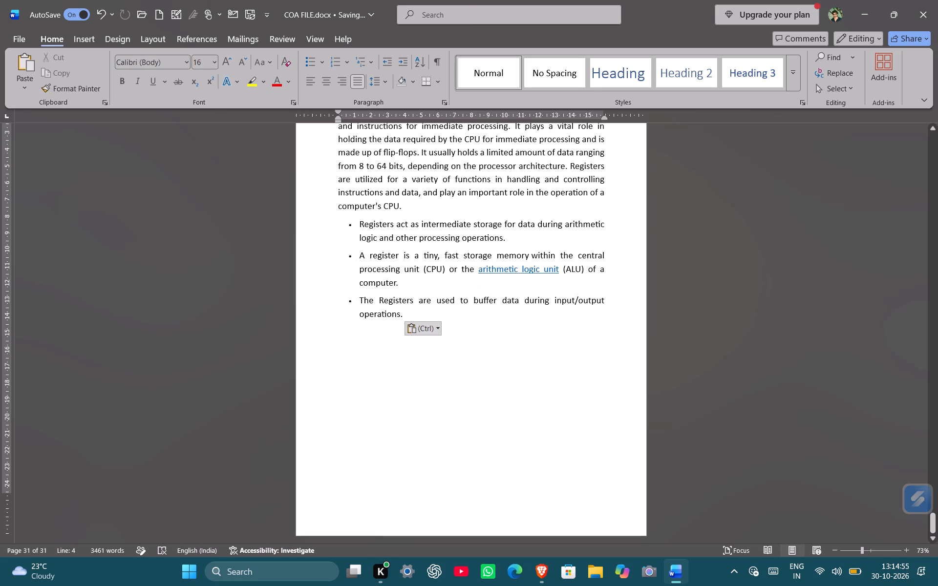
{"action": "scroll", "coordinate": [305, 339], "scroll_direction": "down", "scroll_amount": 1}
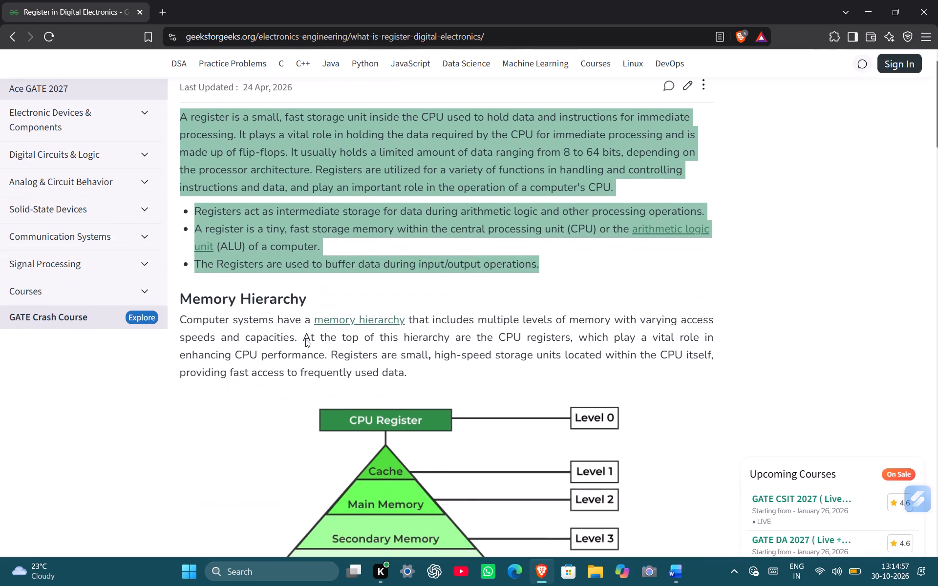
{"action": "scroll", "coordinate": [305, 339], "scroll_direction": "down", "scroll_amount": 4}
{"action": "scroll", "coordinate": [305, 339], "scroll_direction": "up", "scroll_amount": 2}
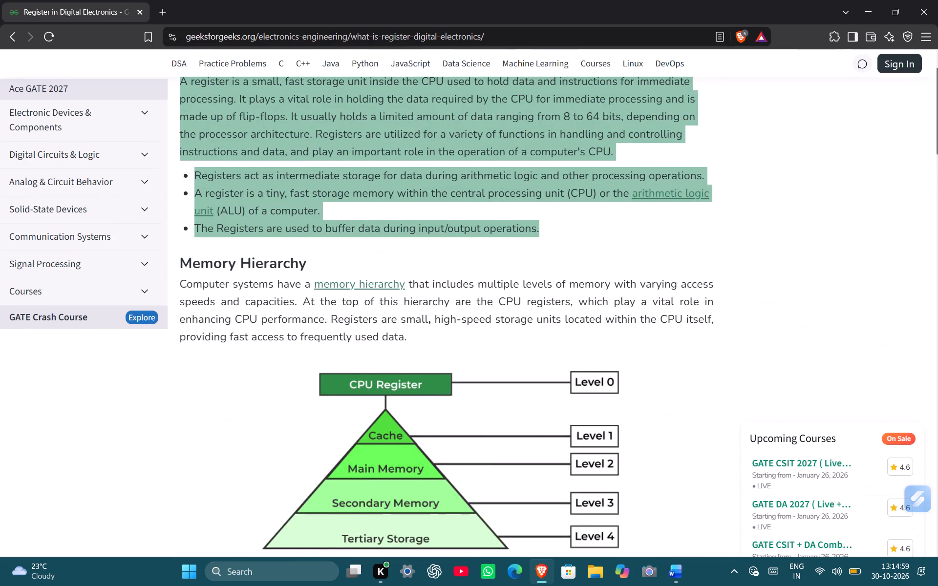
{"action": "scroll", "coordinate": [305, 339], "scroll_direction": "up", "scroll_amount": 1}
{"action": "scroll", "coordinate": [305, 339], "scroll_direction": "down", "scroll_amount": 3}
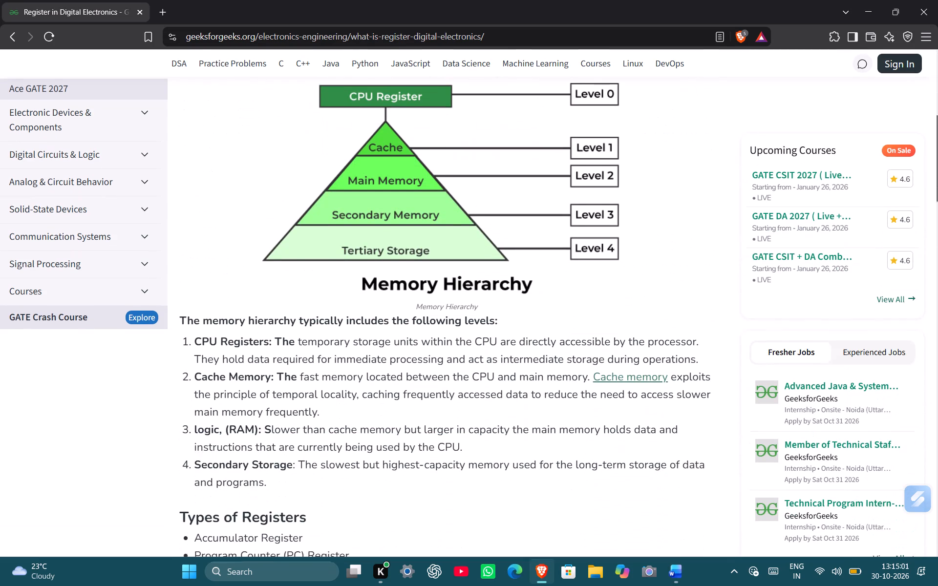
{"action": "scroll", "coordinate": [305, 339], "scroll_direction": "down", "scroll_amount": 3}
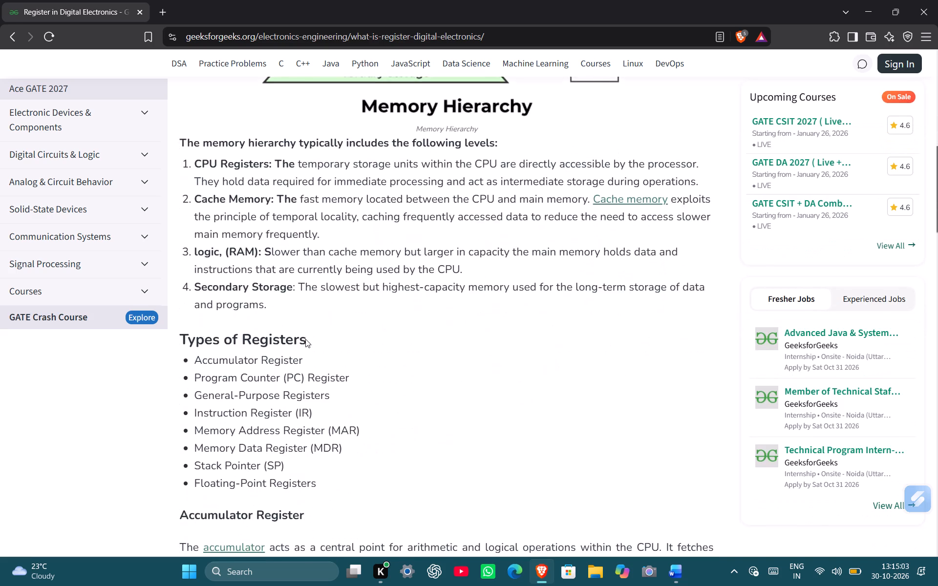
{"action": "scroll", "coordinate": [305, 339], "scroll_direction": "up", "scroll_amount": 4}
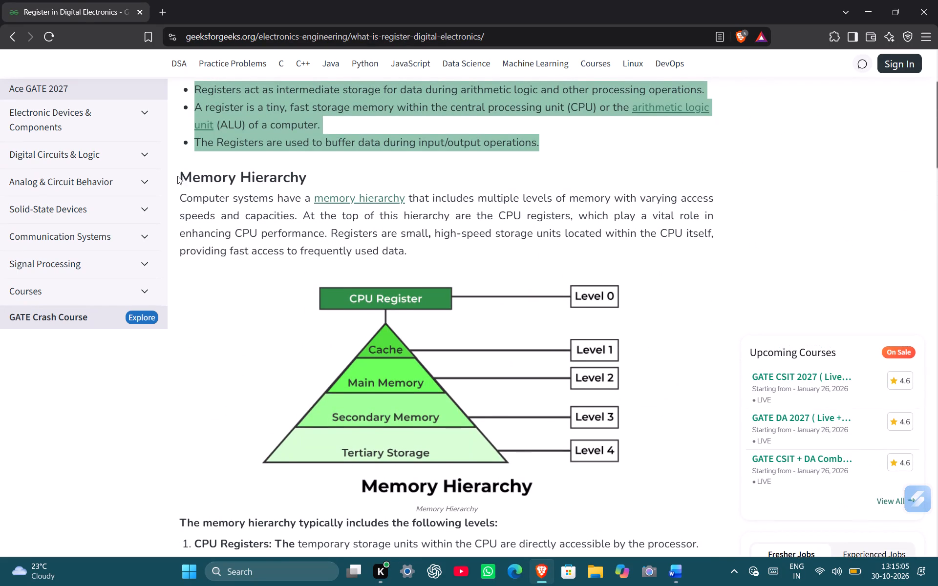
{"action": "scroll", "coordinate": [231, 183], "scroll_direction": "up", "scroll_amount": 2}
Copy the article's Memory Hierarchy heading and its paragraph, and paste them below the last register bullet in Word.
{"action": "scroll", "coordinate": [231, 183], "scroll_direction": "down", "scroll_amount": 2}
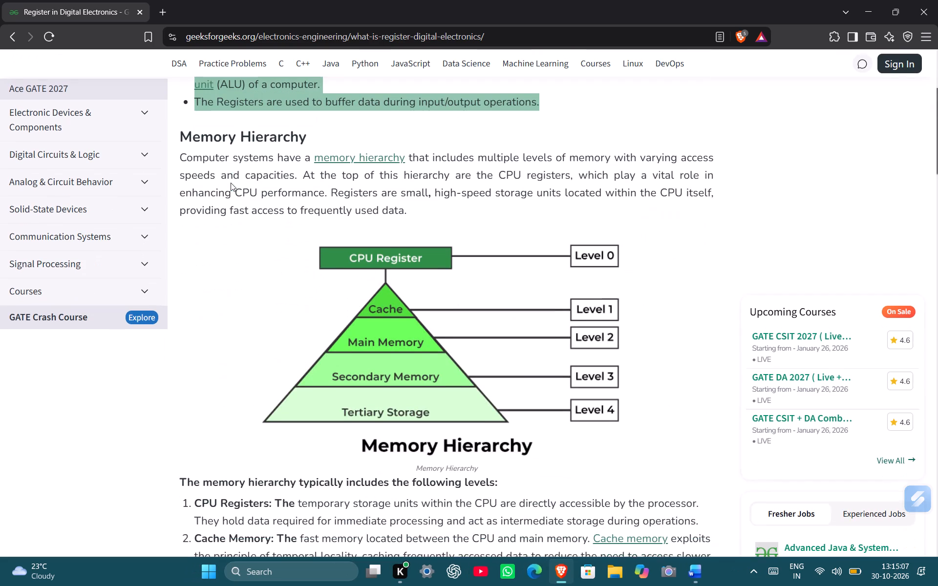
{"action": "scroll", "coordinate": [231, 183], "scroll_direction": "down", "scroll_amount": 1}
{"action": "left_click_drag", "start_coordinate": [178, 138], "coordinate": [403, 205]}
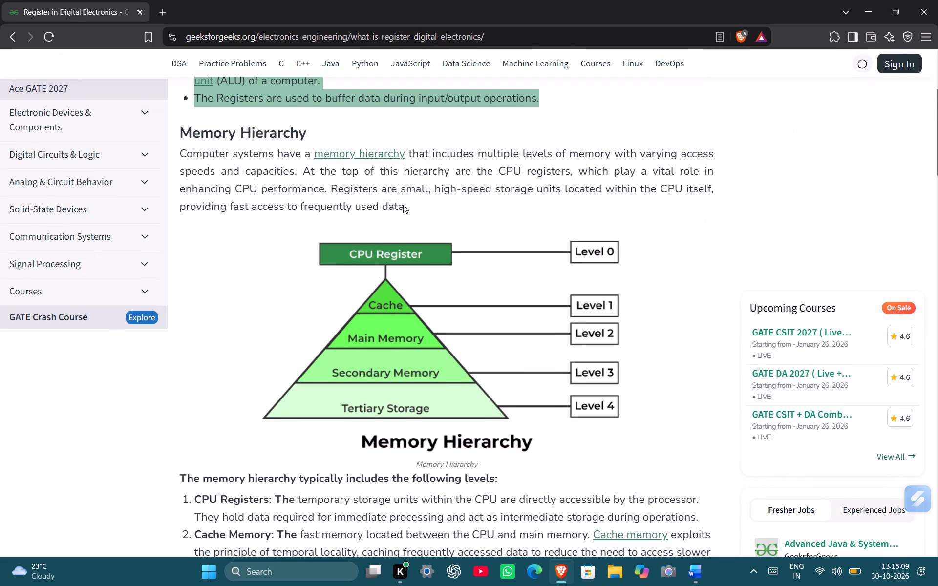
{"action": "left_click_drag", "start_coordinate": [170, 128], "coordinate": [181, 133]}
{"action": "left_click_drag", "start_coordinate": [181, 133], "coordinate": [283, 166]}
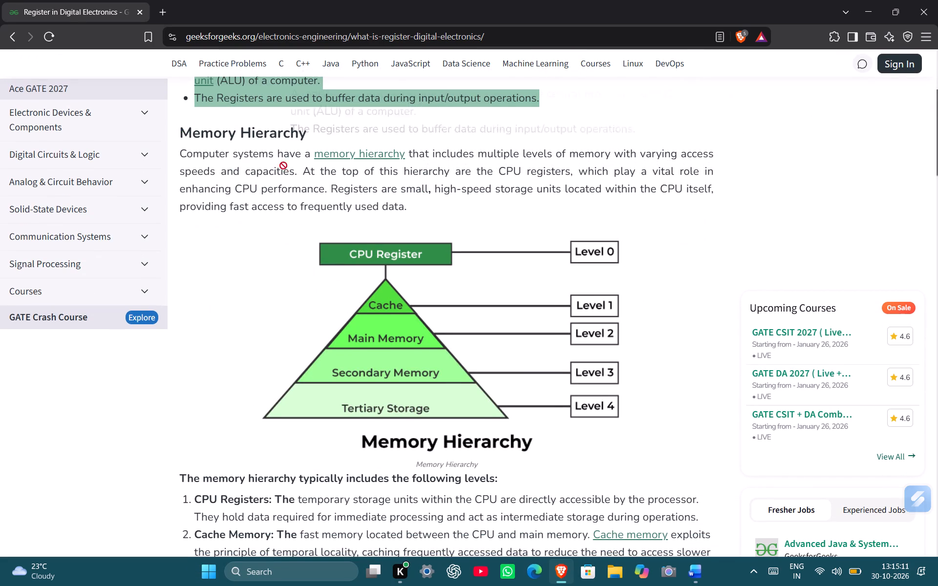
{"action": "left_click_drag", "start_coordinate": [283, 166], "coordinate": [215, 148]}
{"action": "left_click", "coordinate": [215, 148]}
{"action": "left_click_drag", "start_coordinate": [180, 130], "coordinate": [257, 156]}
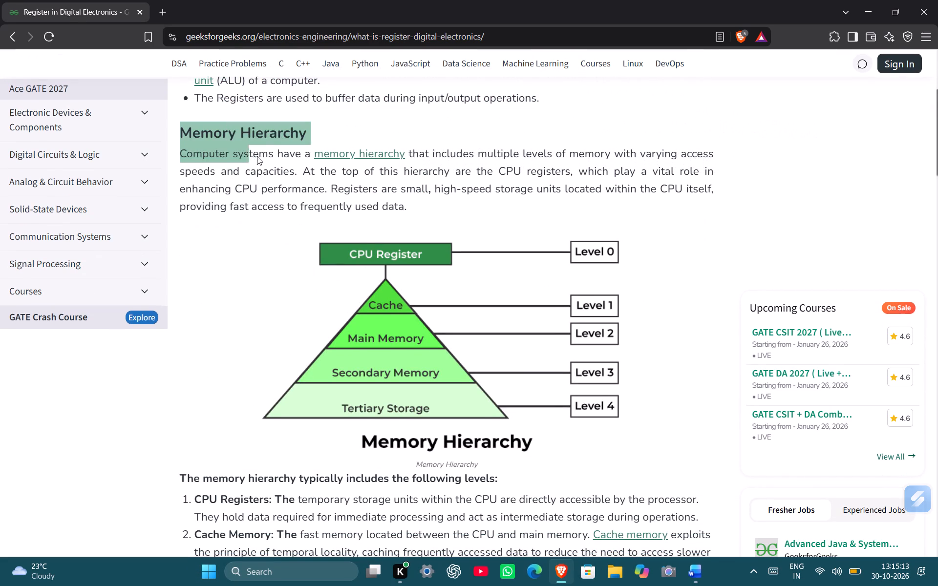
{"action": "left_click_drag", "start_coordinate": [257, 156], "coordinate": [410, 207]}
{"action": "key", "text": "ctrl+c"}
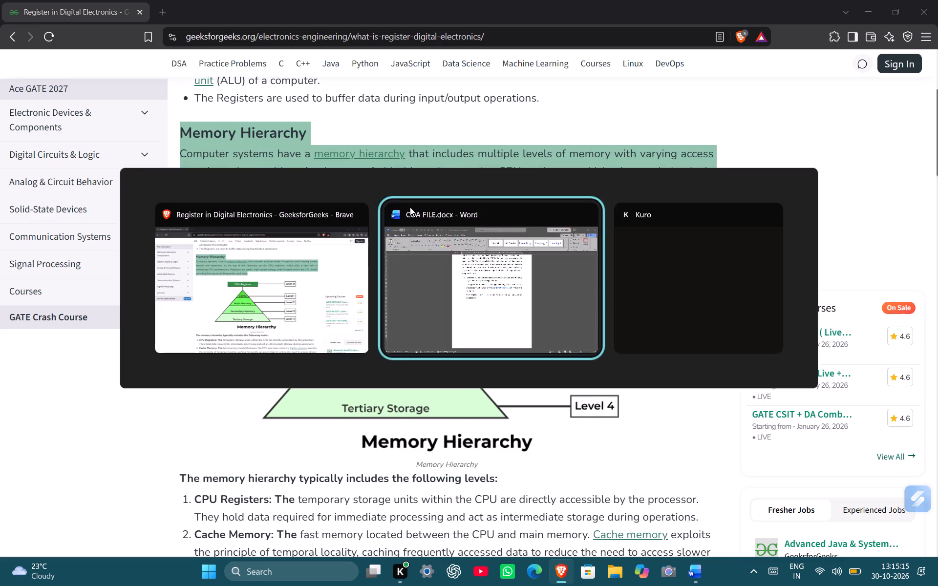
{"action": "left_click", "coordinate": [357, 344]}
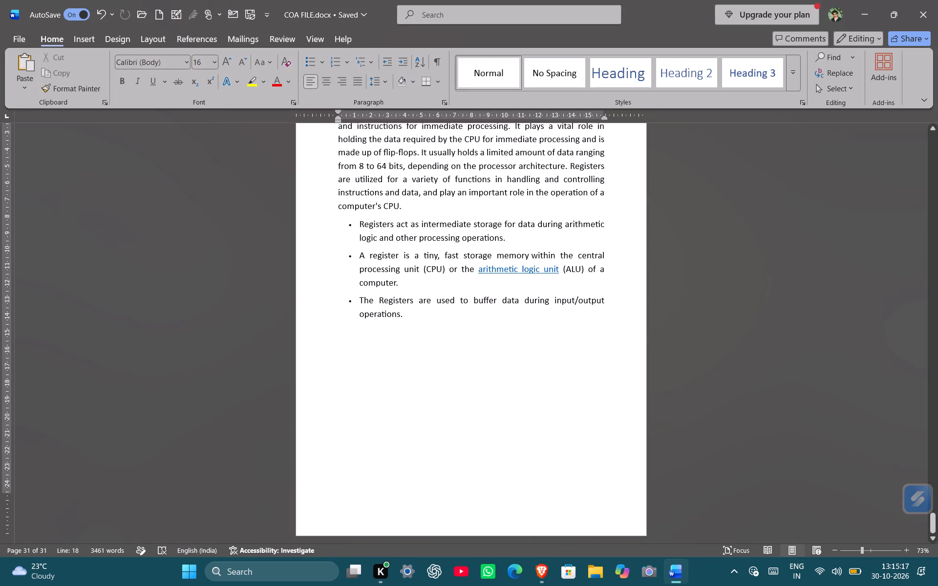
{"action": "key", "text": "BackSpace"}
{"action": "key", "text": "ctrl+v"}
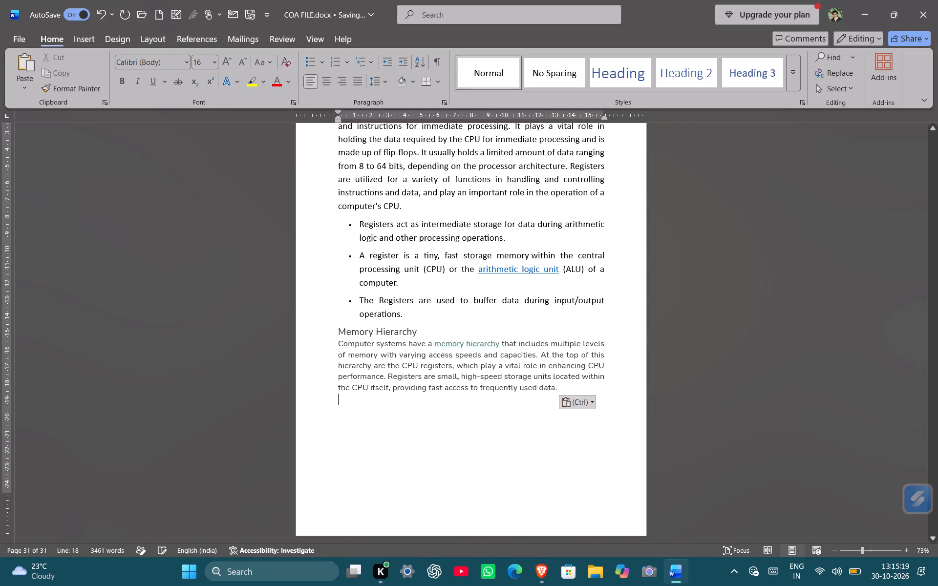
Make the pasted "Memory Hierarchy" heading bold.
{"action": "left_click_drag", "start_coordinate": [421, 332], "coordinate": [340, 330]}
{"action": "key", "text": "ctrl+b"}
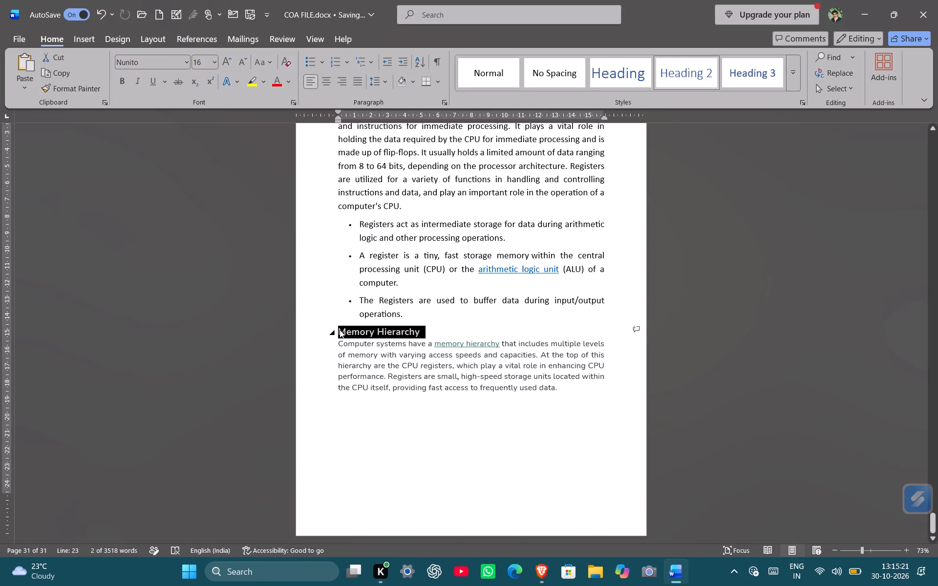
{"action": "scroll", "coordinate": [452, 290], "scroll_direction": "up", "scroll_amount": 1}
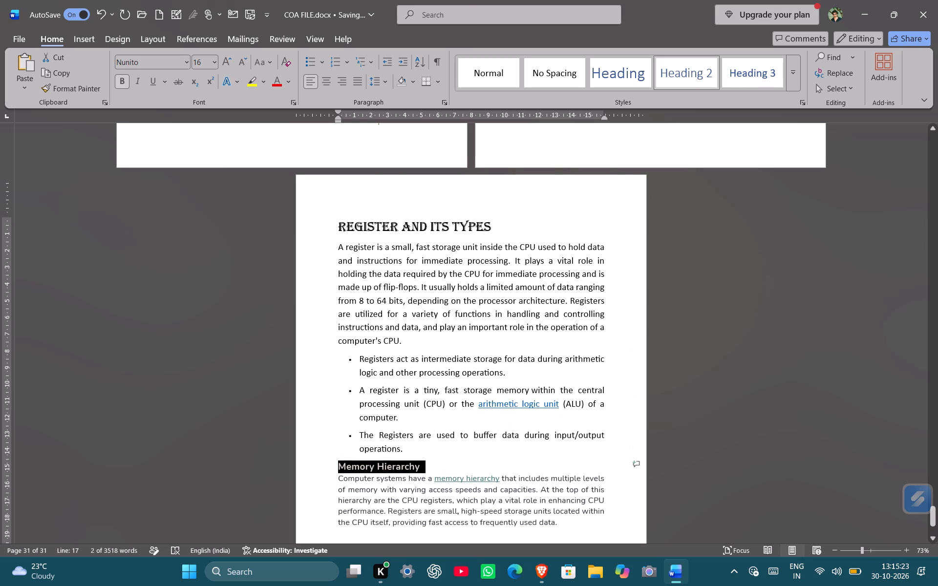
{"action": "left_click", "coordinate": [359, 376]}
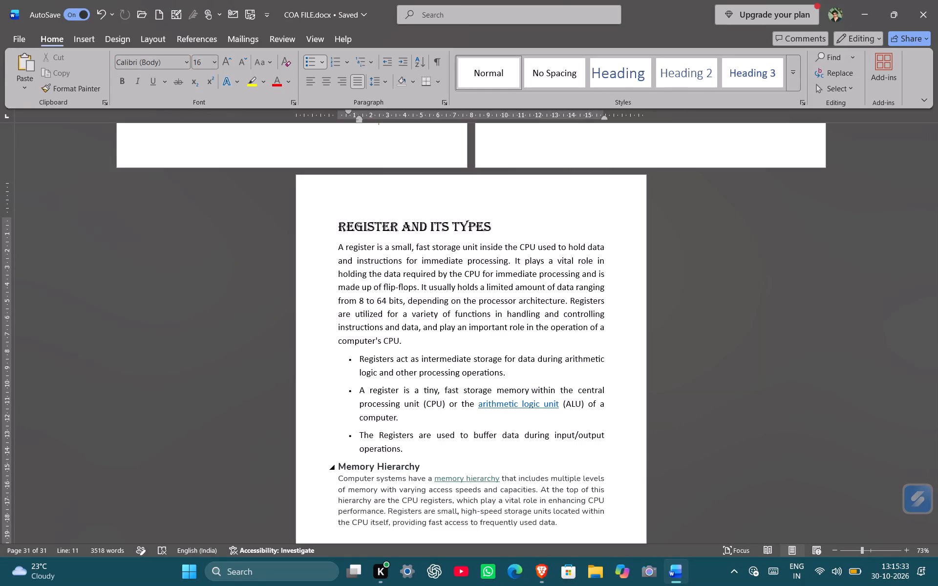
Justify the paragraph below the Memory Hierarchy heading.
{"action": "scroll", "coordinate": [475, 585], "scroll_direction": "down", "scroll_amount": 1}
{"action": "scroll", "coordinate": [388, 390], "scroll_direction": "down", "scroll_amount": 1}
{"action": "left_click", "coordinate": [446, 366]}
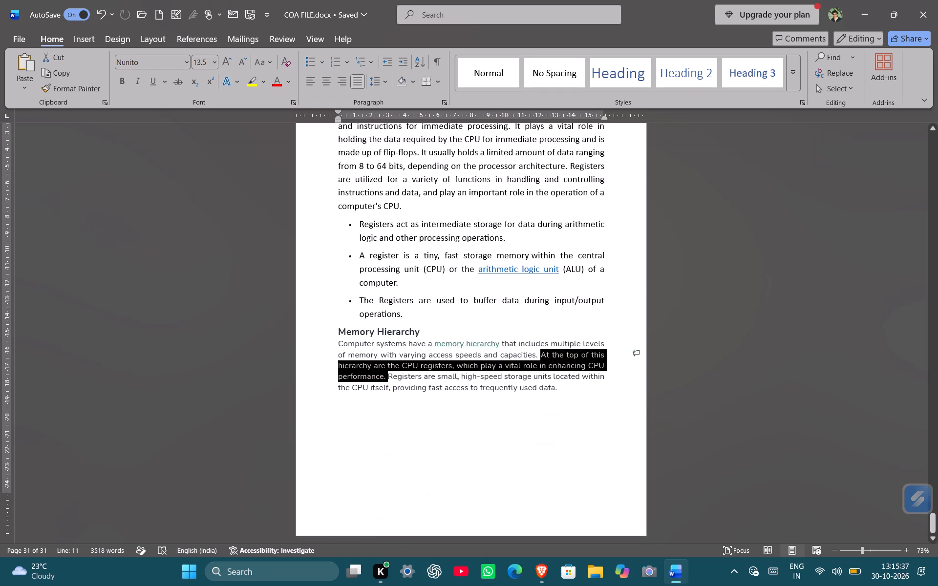
{"action": "key", "text": "ctrl+j"}
{"action": "key", "text": "ctrl+j"}
{"action": "left_click", "coordinate": [446, 366]}
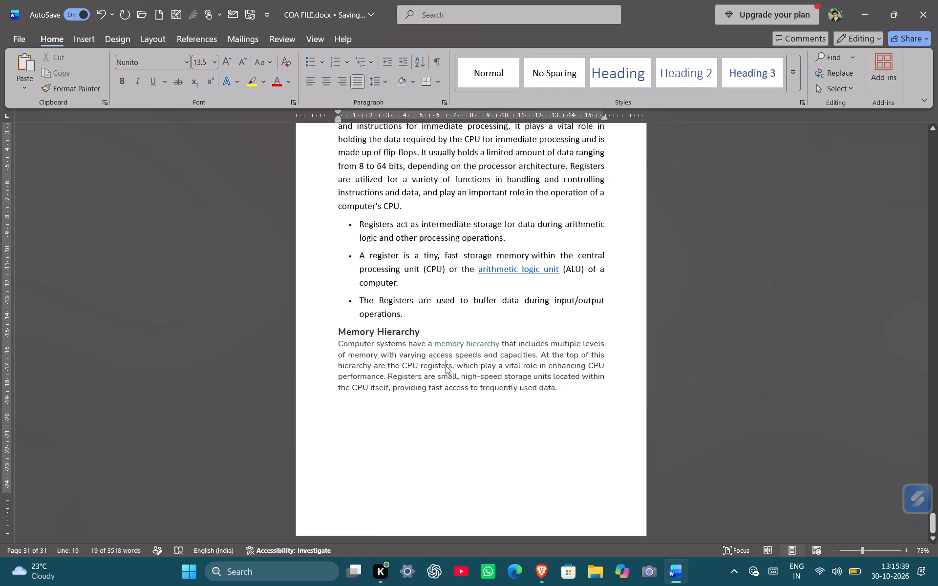
Format the whole Memory Hierarchy paragraph in Calibri (Body) at size 16.
{"action": "left_click_drag", "start_coordinate": [562, 391], "coordinate": [330, 336]}
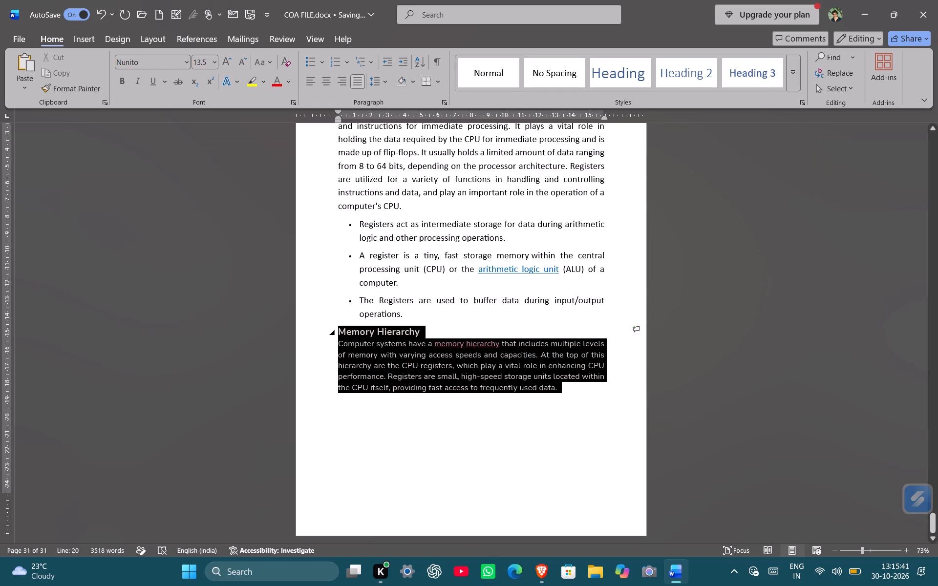
{"action": "left_click_drag", "start_coordinate": [330, 336], "coordinate": [336, 345]}
{"action": "left_click", "coordinate": [164, 64]}
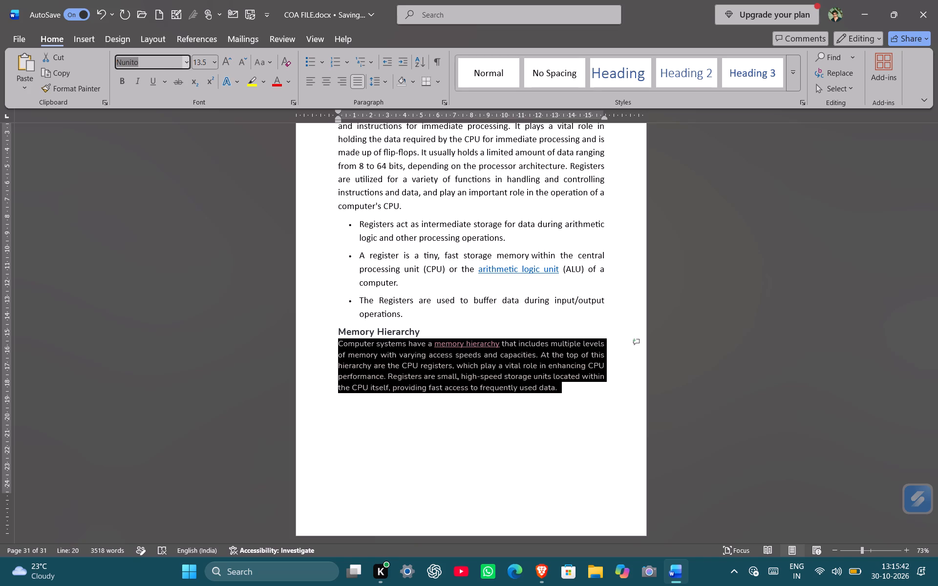
{"action": "key", "text": "c"}
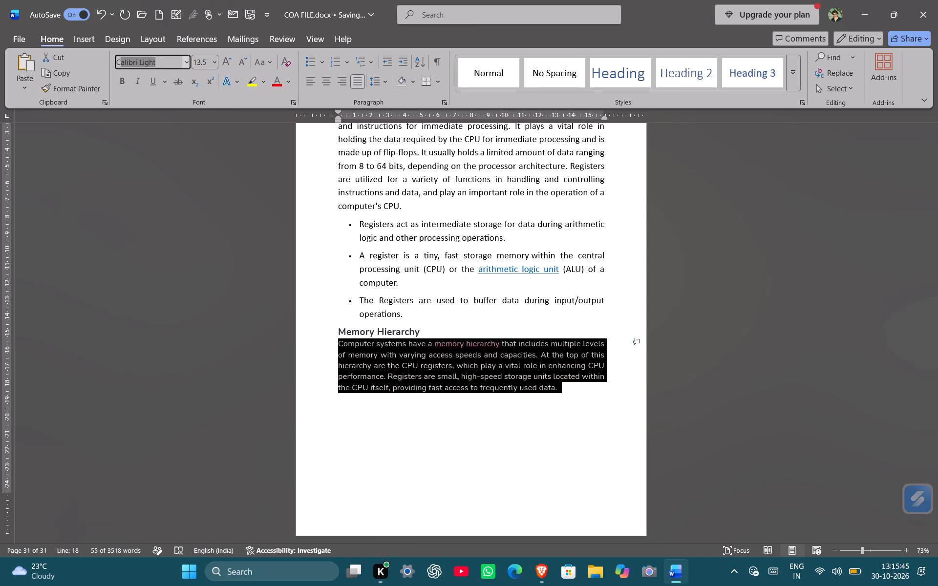
{"action": "left_click", "coordinate": [181, 58]}
{"action": "left_click_drag", "start_coordinate": [181, 58], "coordinate": [138, 62]}
{"action": "left_click_drag", "start_coordinate": [138, 62], "coordinate": [137, 62]}
{"action": "key", "text": "Return"}
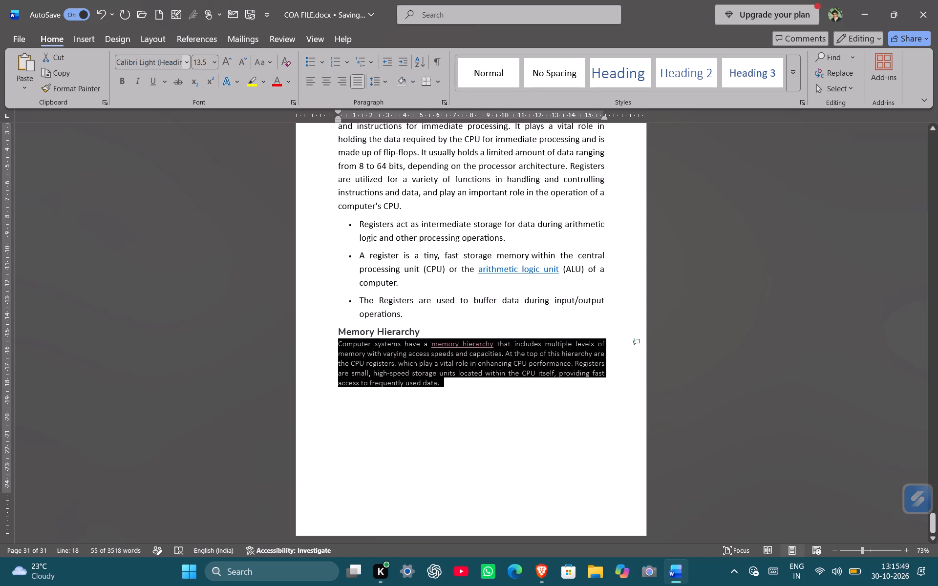
{"action": "left_click", "coordinate": [186, 63]}
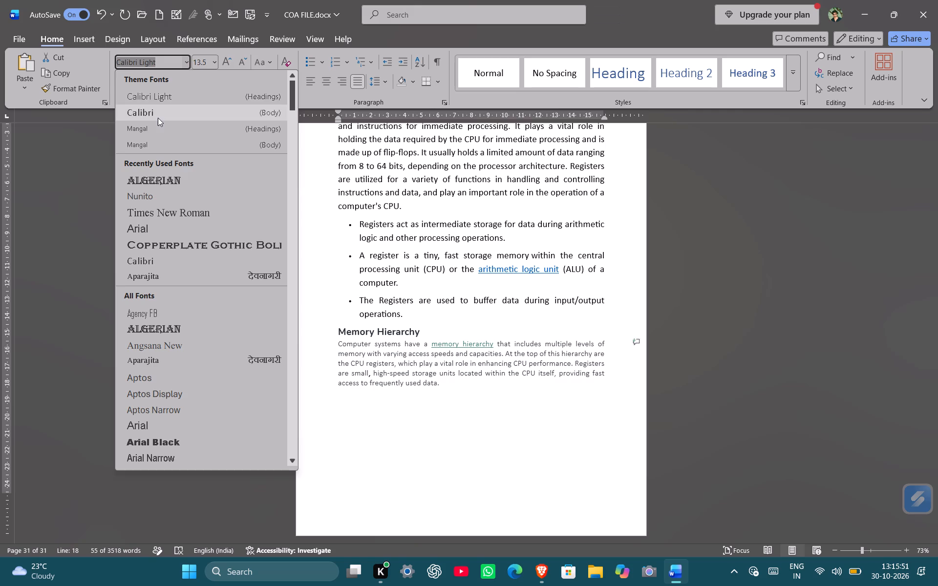
{"action": "left_click", "coordinate": [158, 118]}
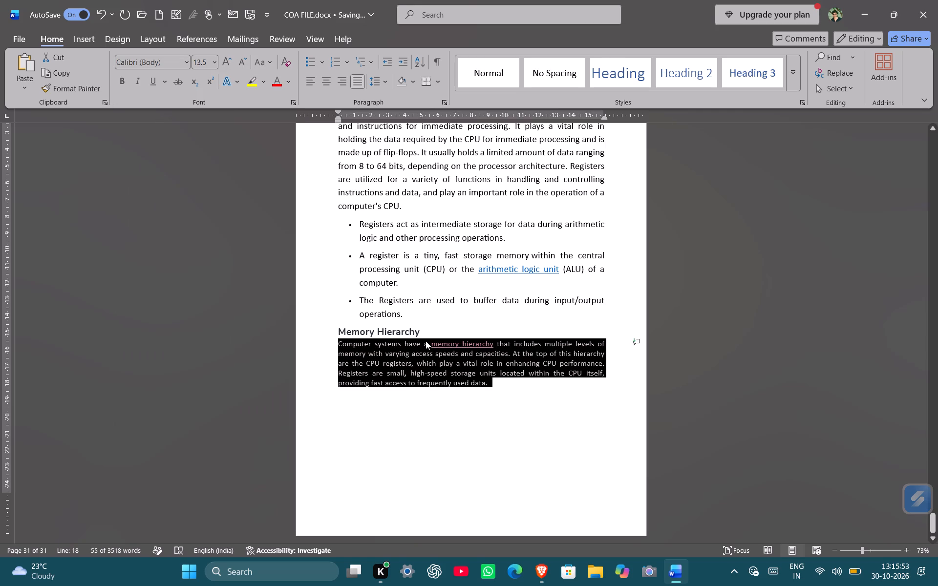
{"action": "key", "text": "ctrl+shift+period"}
{"action": "key", "text": "ctrl+shift+period"}
Change the "Memory Hierarchy" heading's font to Calibri (Body) and enlarge it by one size increment.
{"action": "left_click", "coordinate": [431, 334]}
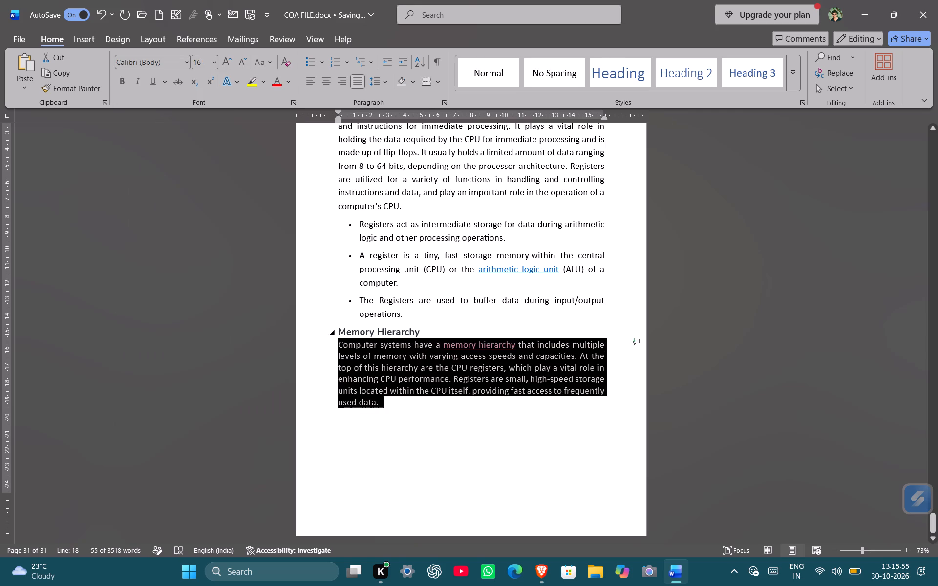
{"action": "left_click_drag", "start_coordinate": [423, 330], "coordinate": [343, 338]}
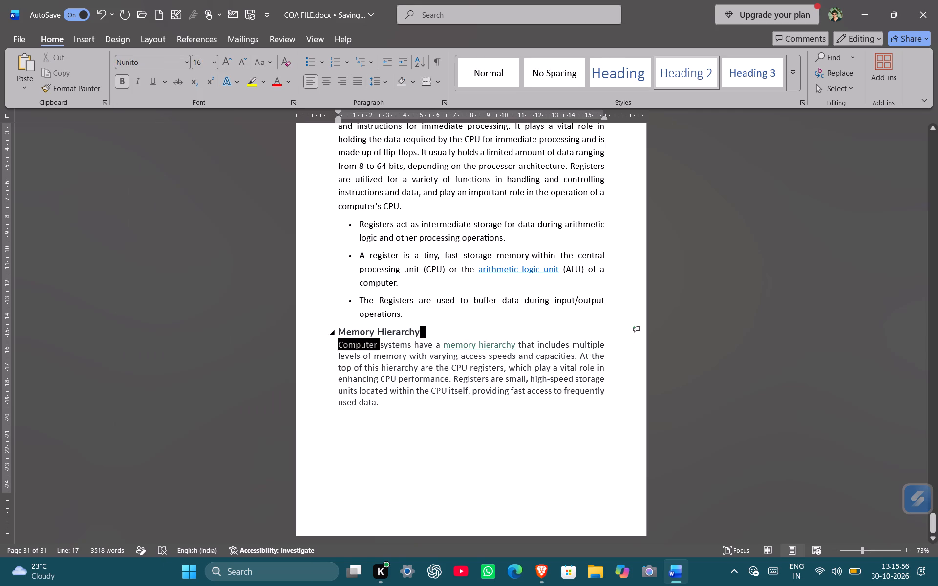
{"action": "left_click_drag", "start_coordinate": [343, 338], "coordinate": [343, 337]}
{"action": "left_click", "coordinate": [373, 295]}
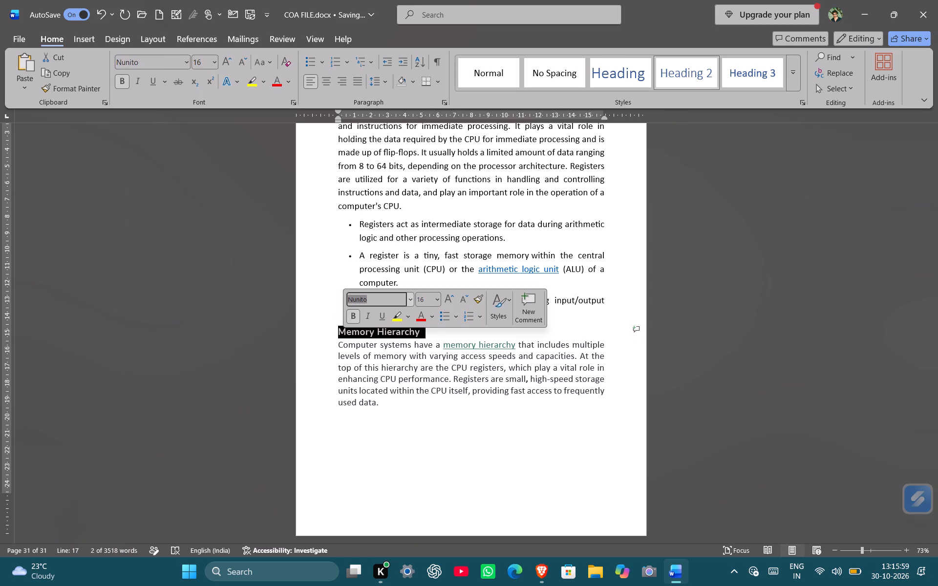
{"action": "key", "text": "c"}
{"action": "key", "text": "Return"}
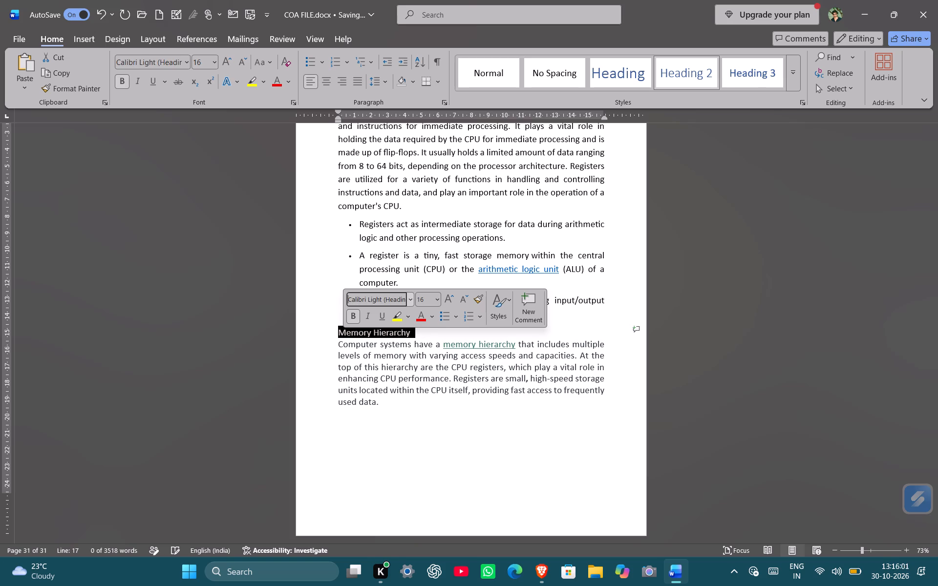
{"action": "key", "text": "BackSpace"}
{"action": "key", "text": "c"}
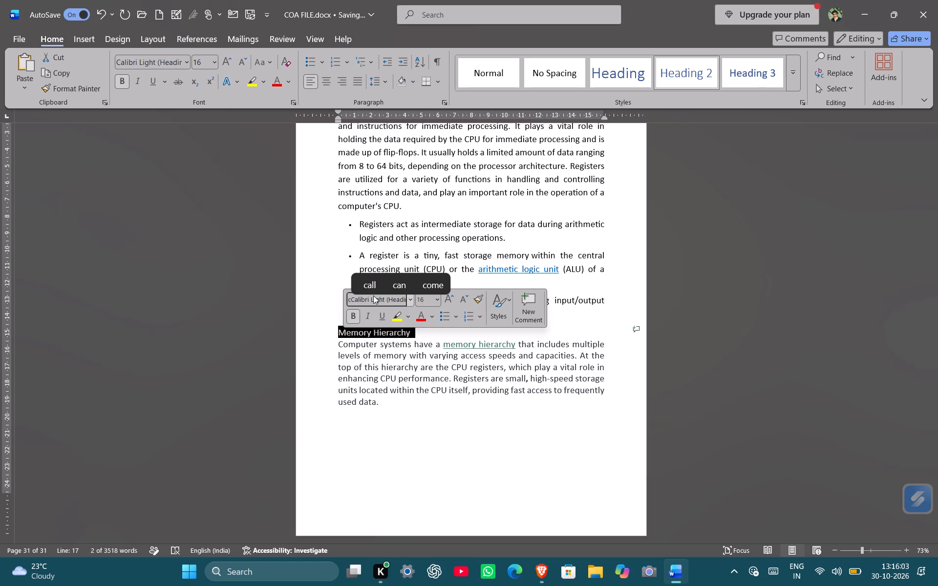
{"action": "key", "text": "BackSpace"}
{"action": "left_click", "coordinate": [412, 301]}
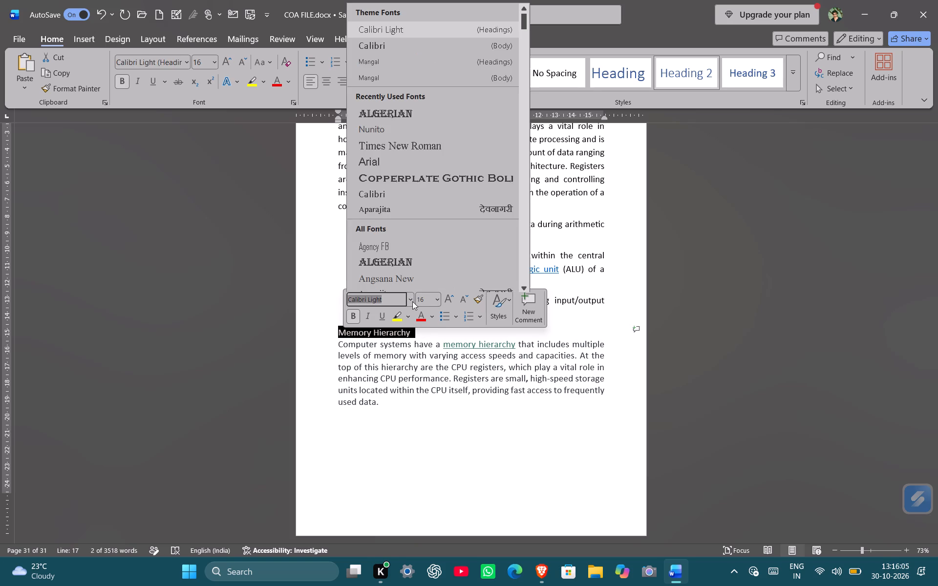
{"action": "left_click", "coordinate": [422, 44]}
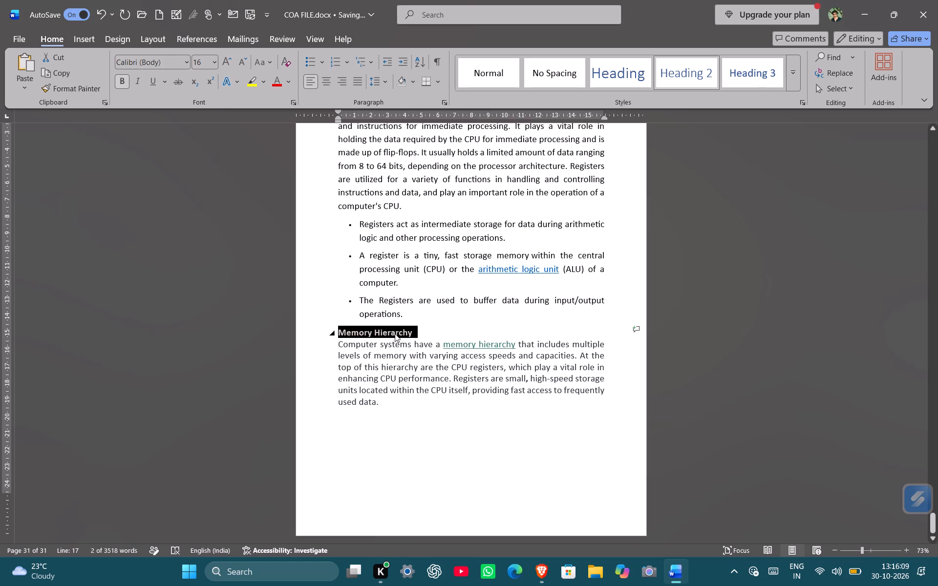
{"action": "key", "text": "ctrl+shift+period"}
{"action": "left_click", "coordinate": [419, 370]}
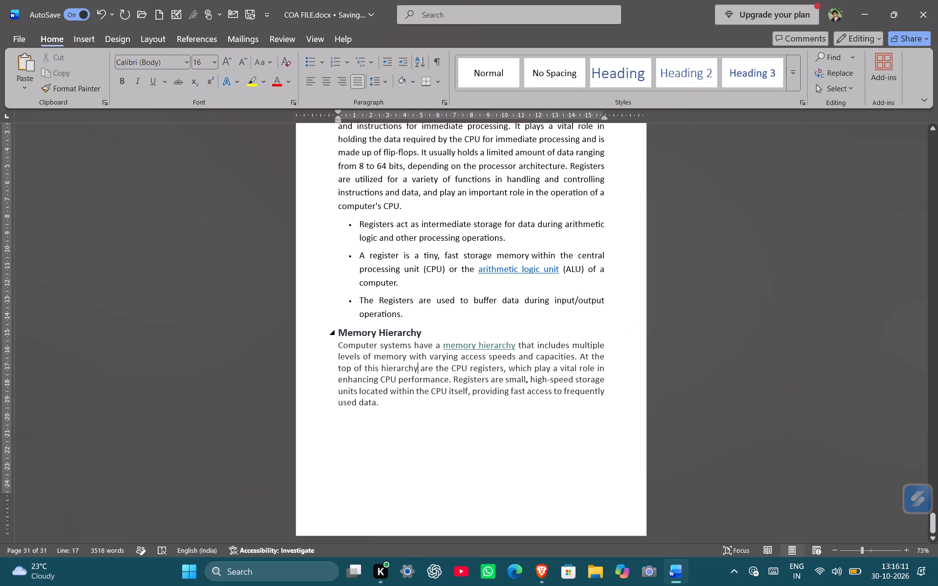
Insert a blank line above the "Memory Hierarchy" heading.
{"action": "left_click", "coordinate": [340, 329]}
{"action": "key", "text": "Return"}
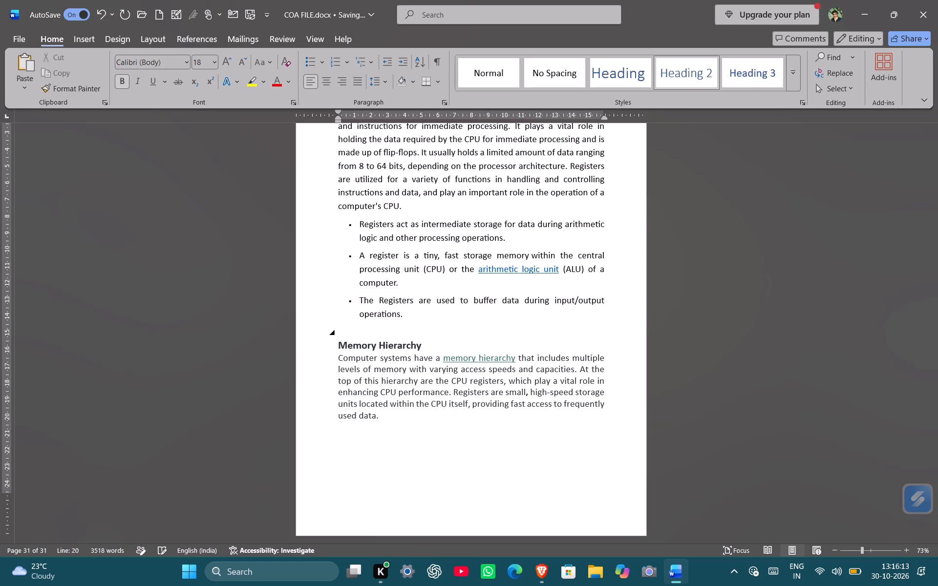
Copy the memory hierarchy pyramid image from the GeeksforGeeks article and paste it after the Memory Hierarchy paragraph in the Word document.
{"action": "scroll", "coordinate": [410, 356], "scroll_direction": "up", "scroll_amount": 2}
{"action": "scroll", "coordinate": [410, 356], "scroll_direction": "down", "scroll_amount": 8}
{"action": "right_click", "coordinate": [429, 332]}
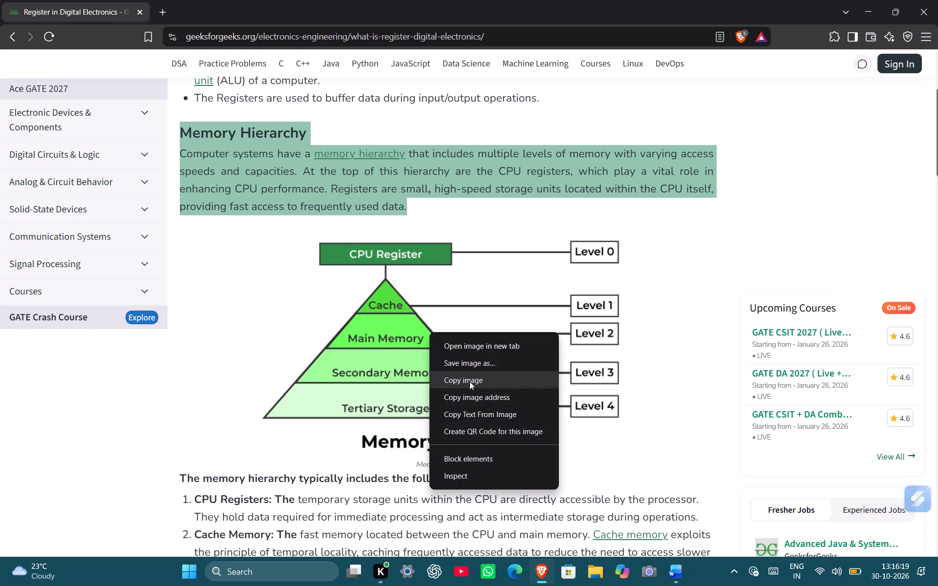
{"action": "left_click", "coordinate": [469, 382]}
{"action": "key", "text": "ctrl+v"}
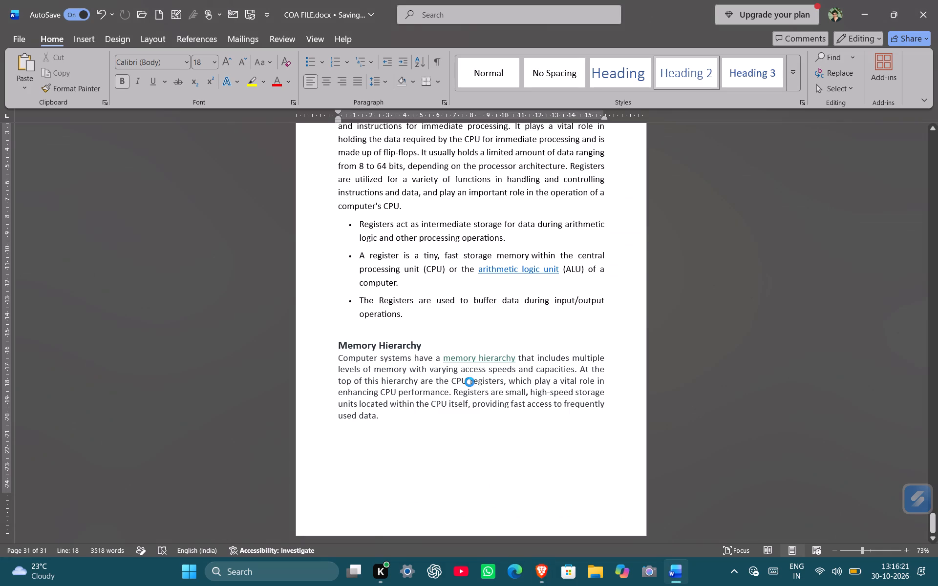
{"action": "key", "text": "ctrl+z"}
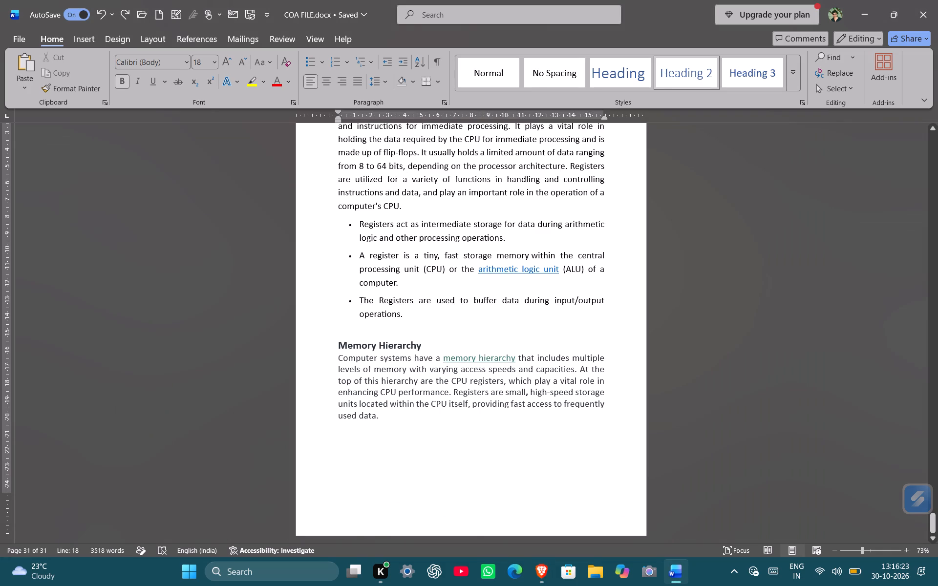
{"action": "left_click", "coordinate": [420, 419]}
{"action": "key", "text": "ctrl+v"}
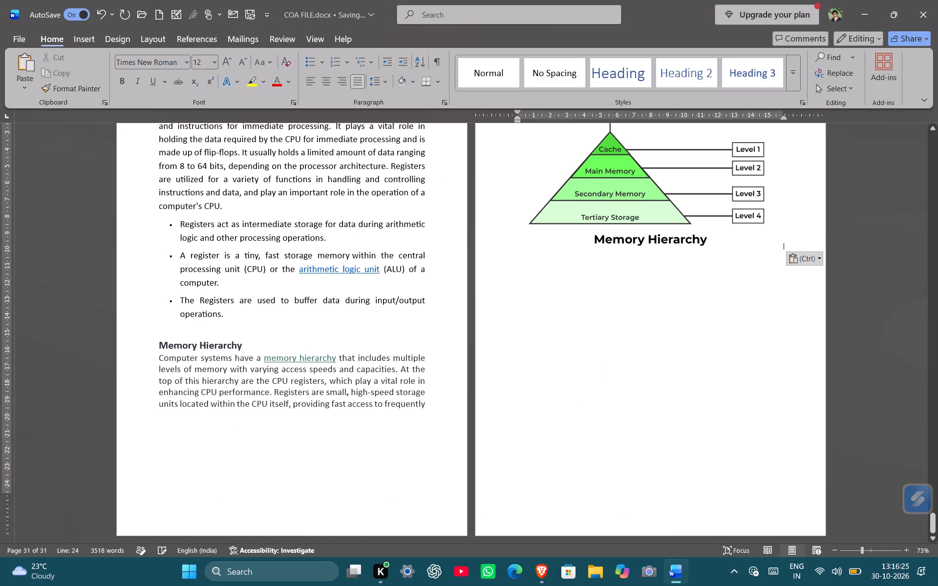
Shrink the pasted memory hierarchy diagram and set its text wrapping to Square.
{"action": "left_click", "coordinate": [645, 225]}
{"action": "left_click_drag", "start_coordinate": [517, 251], "coordinate": [603, 202]}
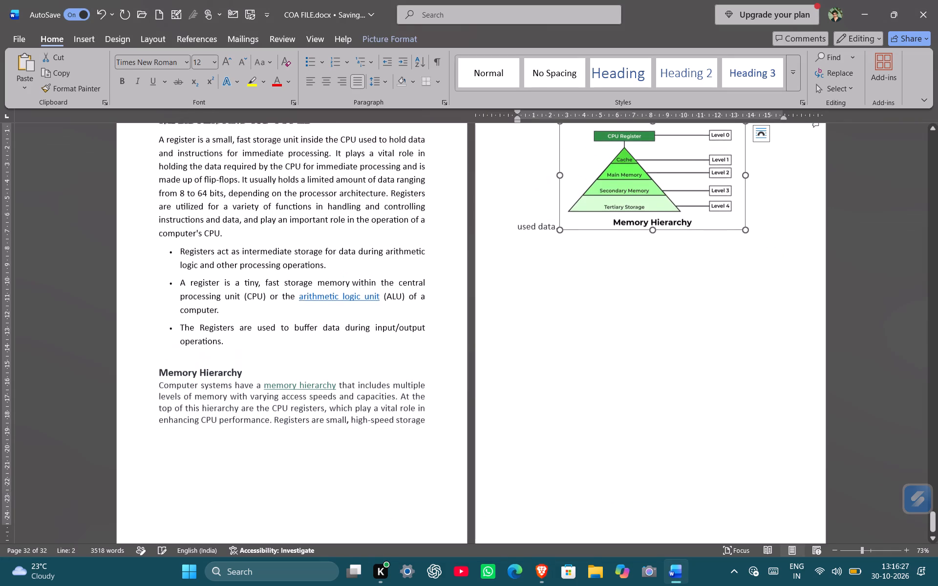
{"action": "left_click", "coordinate": [769, 138]}
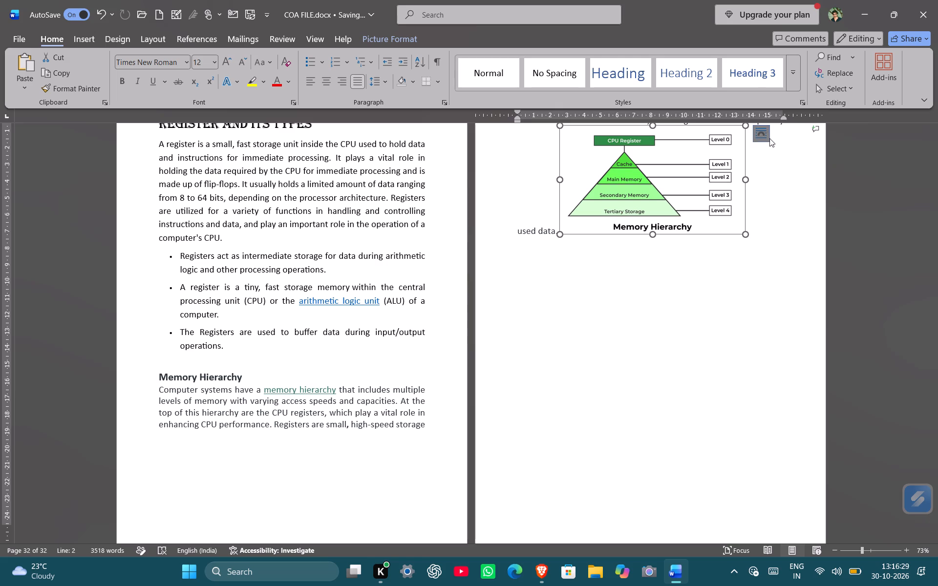
{"action": "left_click", "coordinate": [794, 225]}
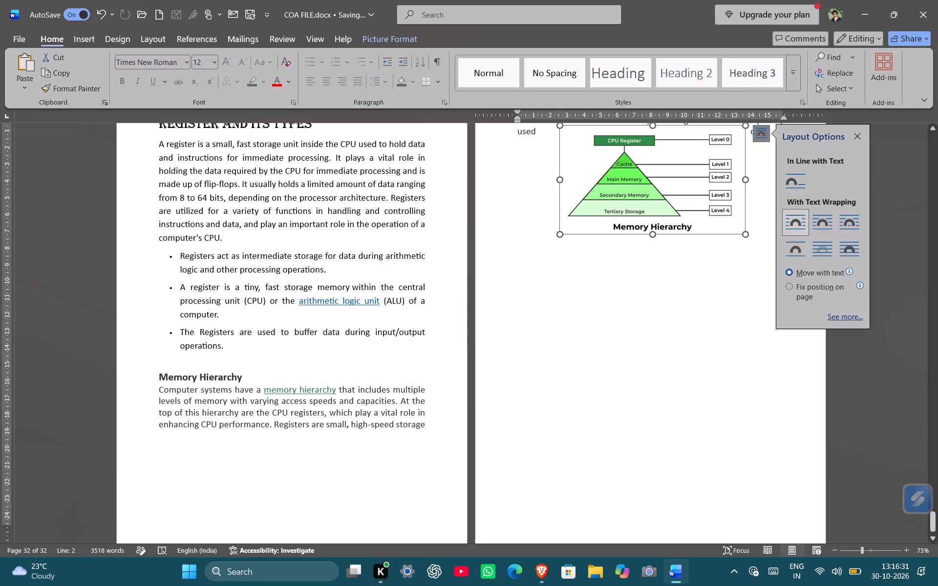
{"action": "left_click", "coordinate": [628, 331]}
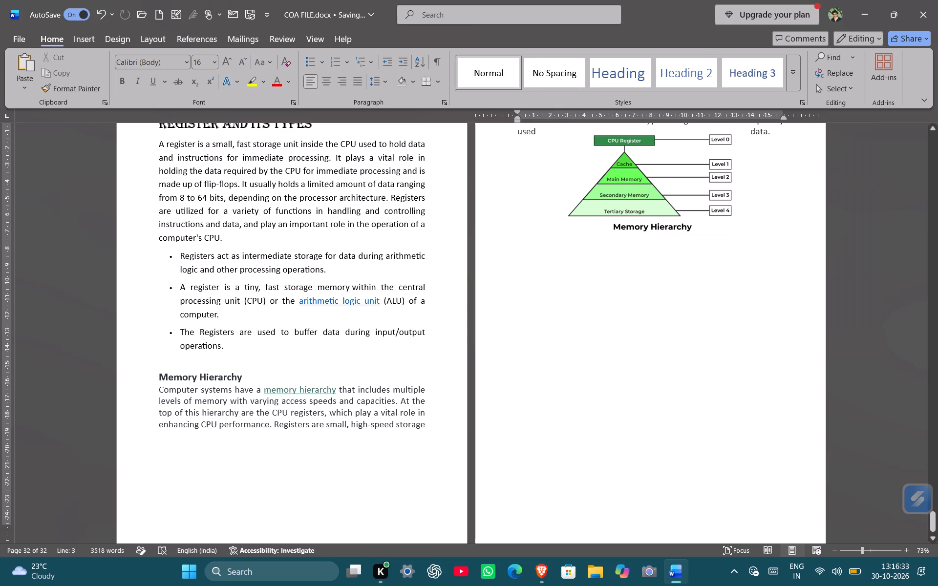
Move the diagram to the page with the Memory Hierarchy heading, shrink it further and place it centred beneath the paragraph.
{"action": "scroll", "coordinate": [556, 312], "scroll_direction": "down", "scroll_amount": 1}
{"action": "scroll", "coordinate": [556, 312], "scroll_direction": "up", "scroll_amount": 1}
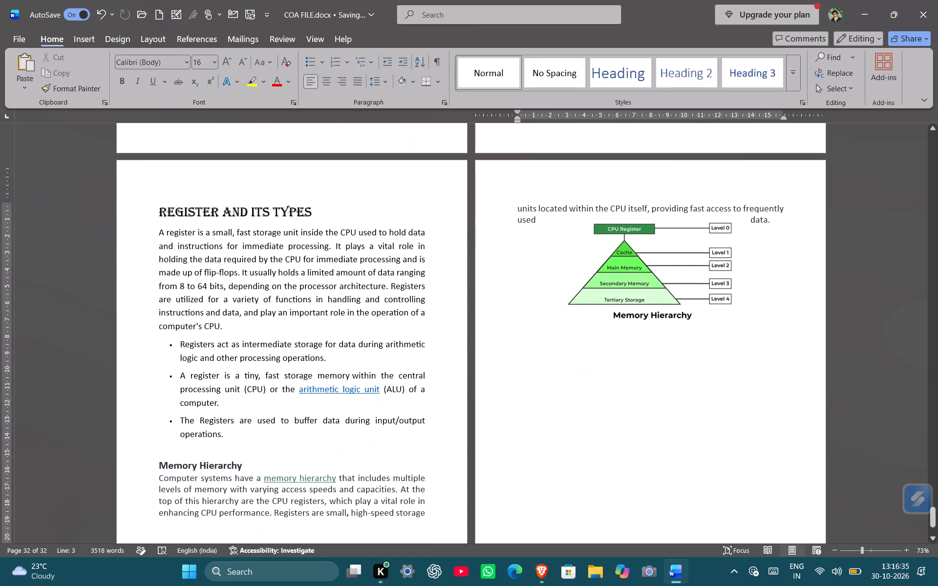
{"action": "left_click_drag", "start_coordinate": [633, 254], "coordinate": [444, 536]}
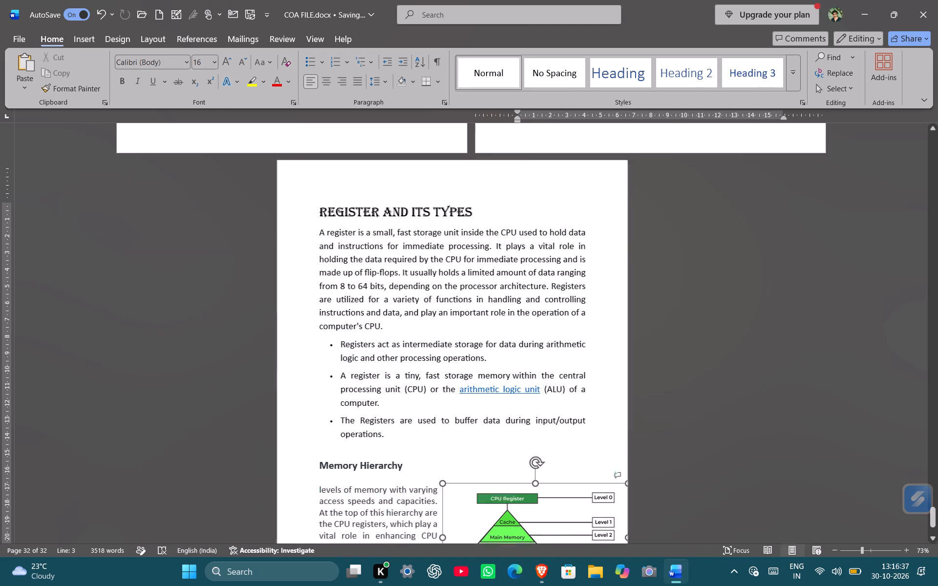
{"action": "left_click_drag", "start_coordinate": [444, 536], "coordinate": [457, 473]}
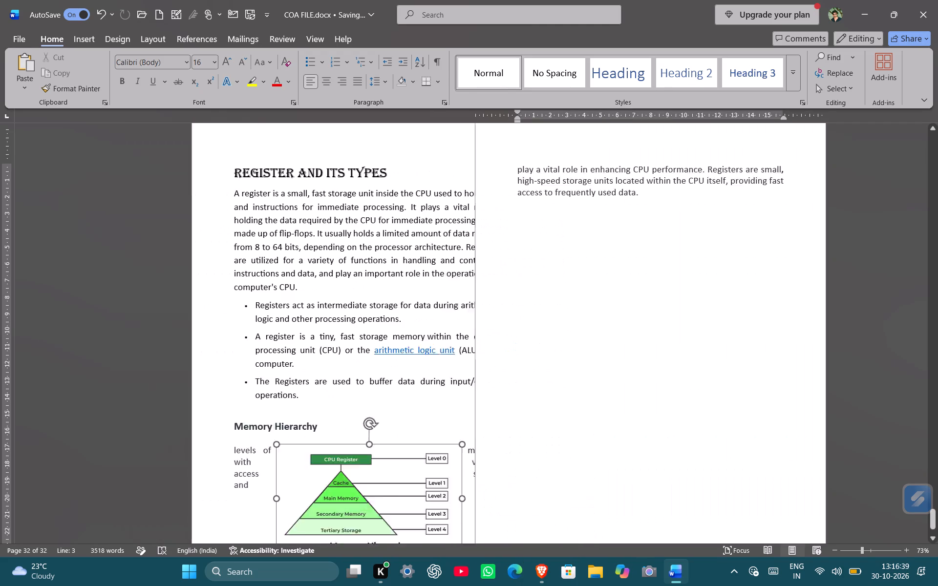
{"action": "left_click_drag", "start_coordinate": [457, 473], "coordinate": [457, 473]}
{"action": "scroll", "coordinate": [367, 338], "scroll_direction": "down", "scroll_amount": 3}
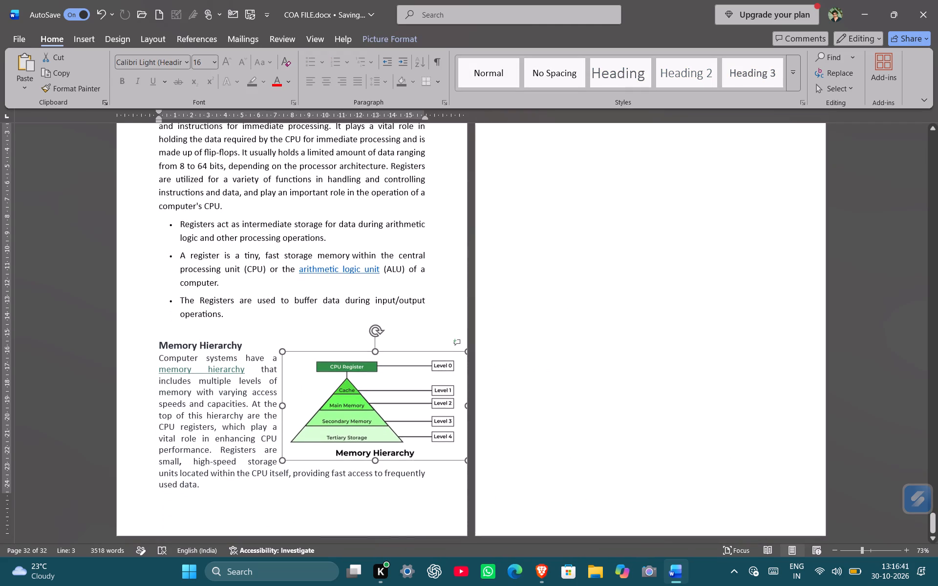
{"action": "left_click_drag", "start_coordinate": [393, 425], "coordinate": [383, 482]}
{"action": "left_click_drag", "start_coordinate": [451, 495], "coordinate": [496, 464]}
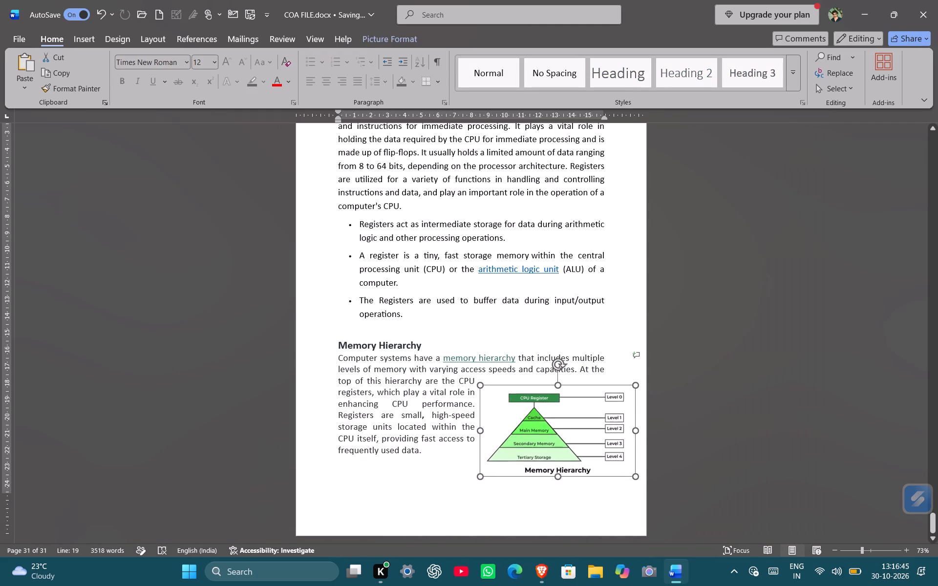
{"action": "left_click_drag", "start_coordinate": [496, 464], "coordinate": [508, 456]}
{"action": "left_click_drag", "start_coordinate": [566, 422], "coordinate": [479, 466]}
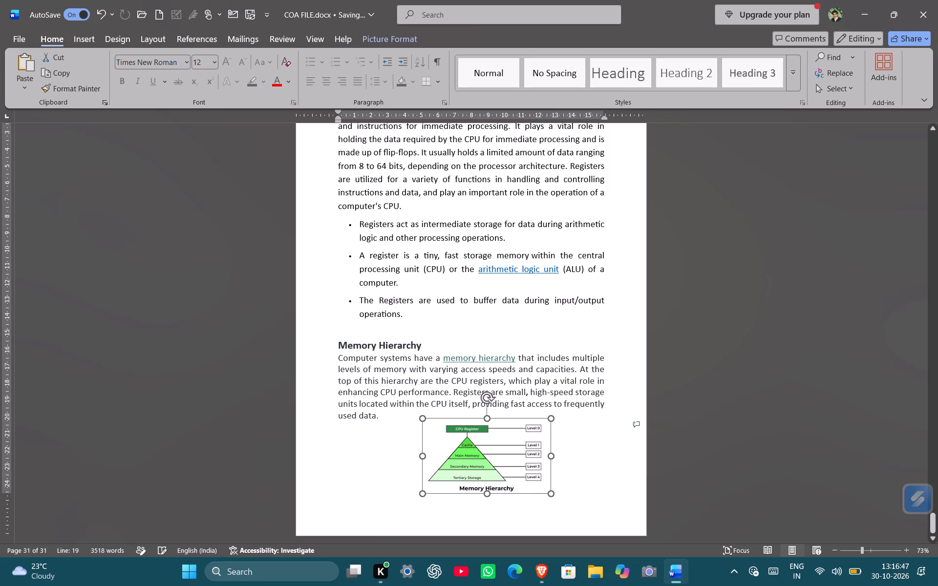
{"action": "left_click_drag", "start_coordinate": [479, 466], "coordinate": [467, 467]}
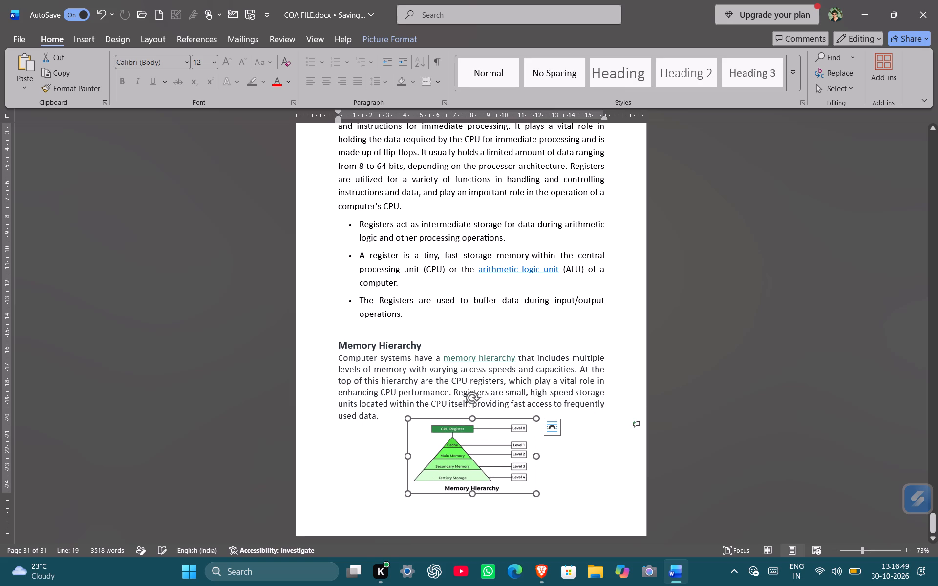
Remove "of a computer" from the second register bullet so it ends with "arithmetic logic unit (ALU).".
{"action": "scroll", "coordinate": [580, 394], "scroll_direction": "down", "scroll_amount": 1}
{"action": "scroll", "coordinate": [580, 394], "scroll_direction": "up", "scroll_amount": 3}
{"action": "scroll", "coordinate": [580, 394], "scroll_direction": "down", "scroll_amount": 3}
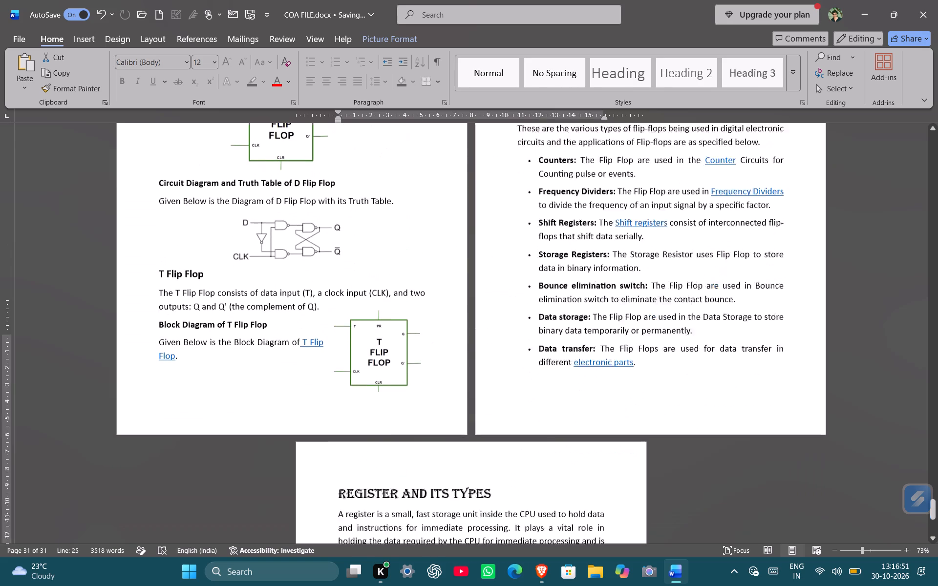
{"action": "scroll", "coordinate": [580, 394], "scroll_direction": "down", "scroll_amount": 3}
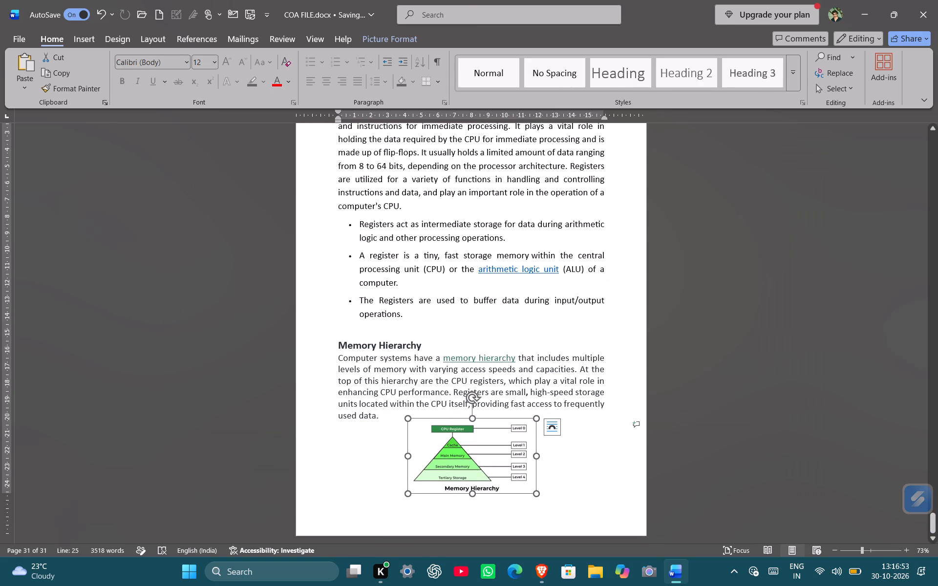
{"action": "left_click", "coordinate": [411, 283]}
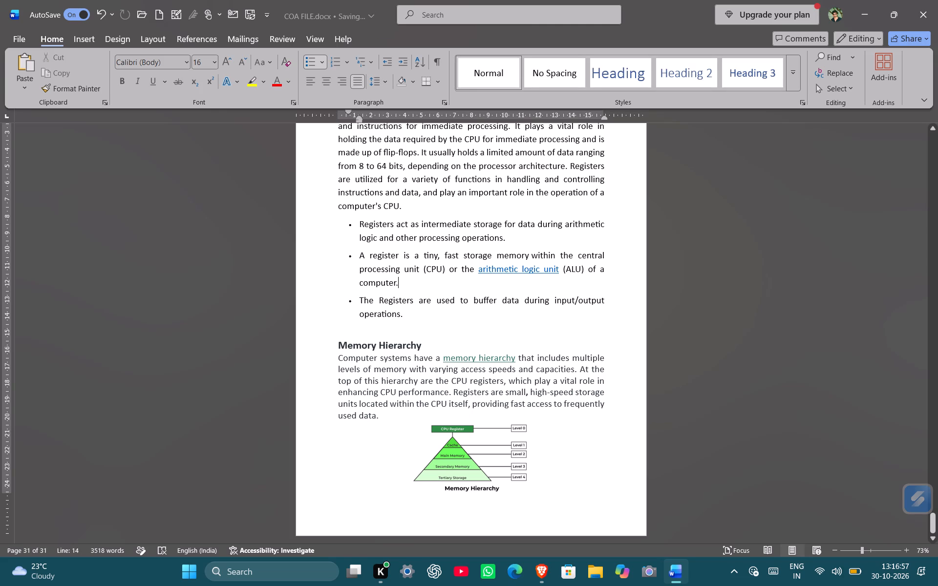
{"action": "key", "text": "ctrl+BackSpace"}
{"action": "key", "text": "ctrl+BackSpace"}
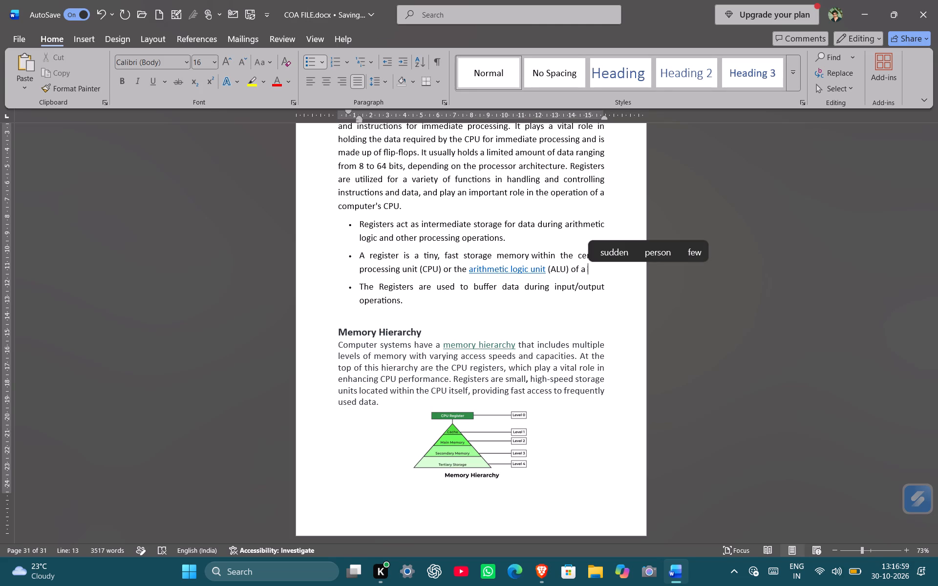
{"action": "key", "text": "ctrl+BackSpace"}
{"action": "key", "text": "ctrl+BackSpace"}
{"action": "key", "text": "BackSpace"}
{"action": "key", "text": "period"}
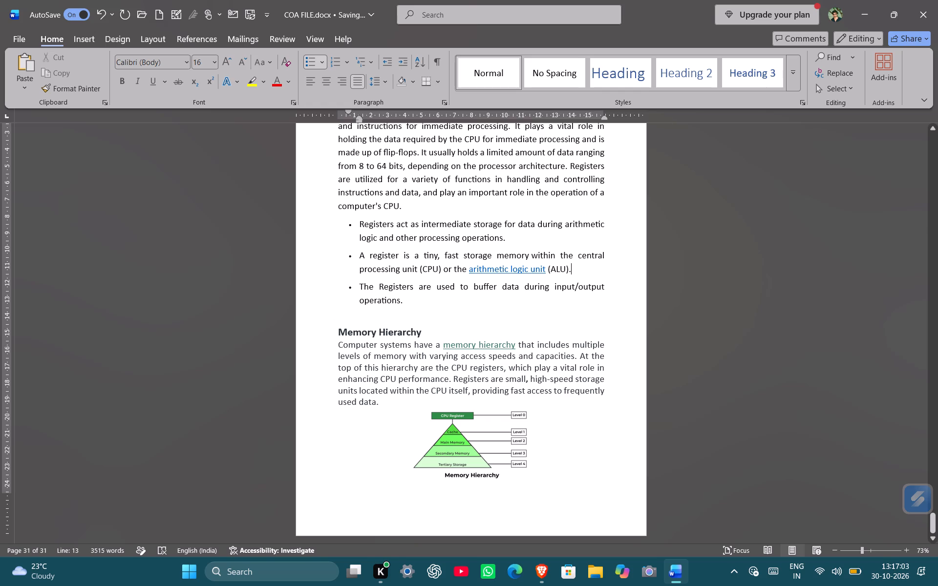
Delete the last sentence of the Memory Hierarchy paragraph, from "Registers are small" through "frequently used data.".
{"action": "left_click_drag", "start_coordinate": [389, 409], "coordinate": [447, 388]}
{"action": "left_click", "coordinate": [447, 388]}
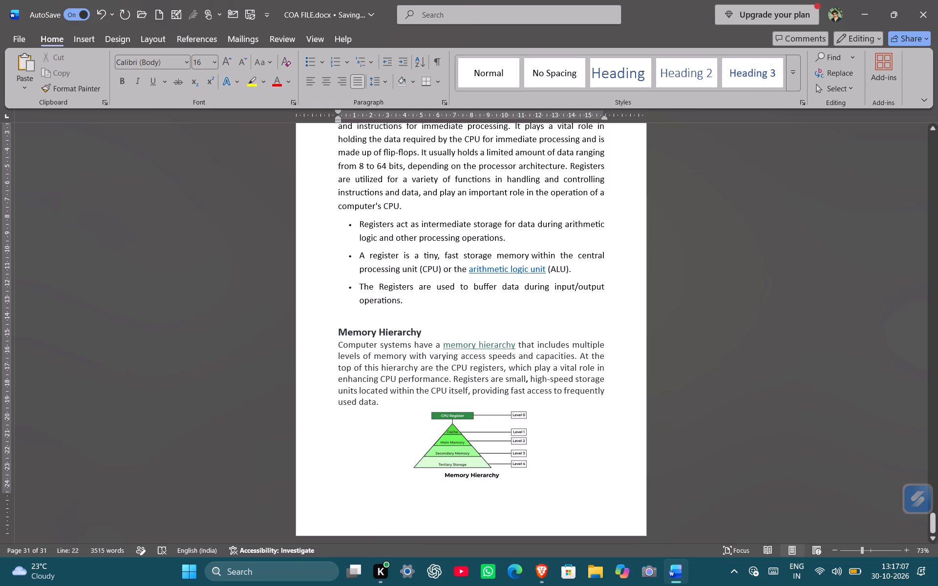
{"action": "left_click_drag", "start_coordinate": [454, 377], "coordinate": [448, 381]}
{"action": "left_click_drag", "start_coordinate": [448, 381], "coordinate": [397, 402]}
{"action": "key", "text": "BackSpace"}
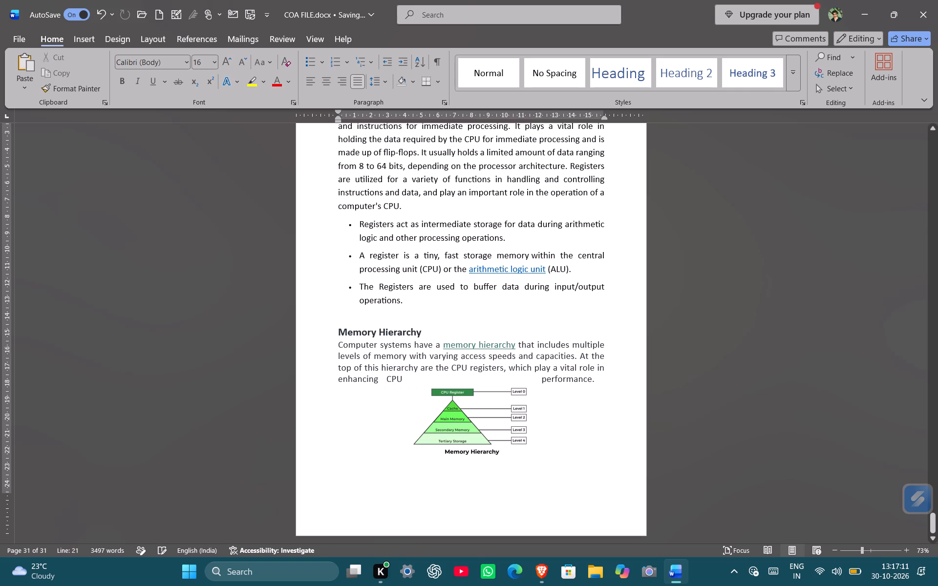
Enlarge the memory hierarchy diagram slightly and reposition it centred below the shortened paragraph with a small gap.
{"action": "left_click_drag", "start_coordinate": [462, 402], "coordinate": [462, 420]}
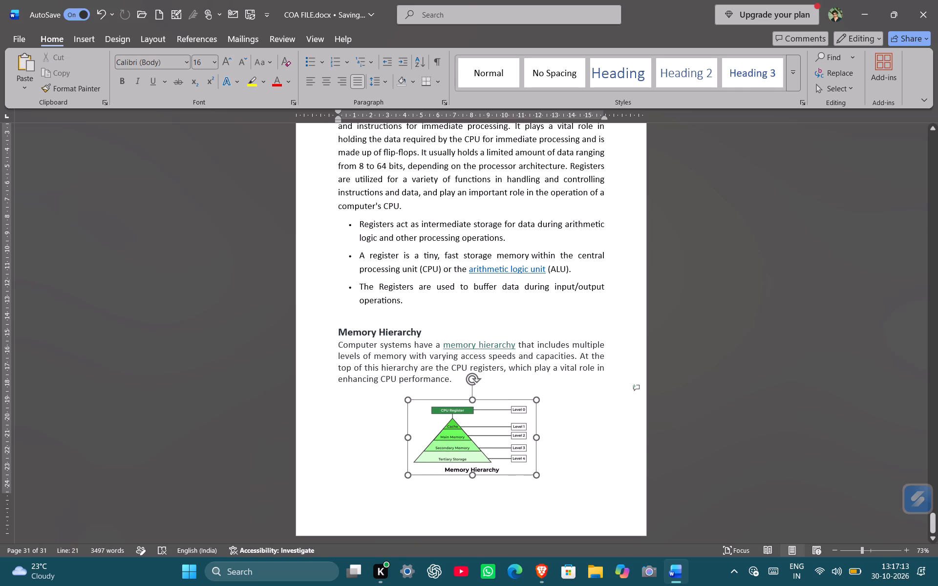
{"action": "left_click_drag", "start_coordinate": [462, 420], "coordinate": [463, 416]}
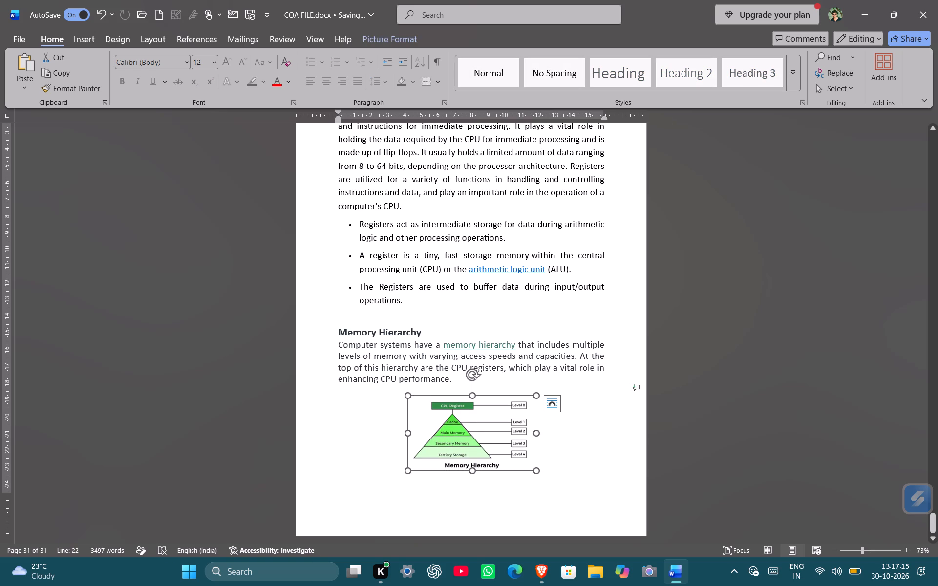
{"action": "left_click_drag", "start_coordinate": [538, 470], "coordinate": [556, 485]}
{"action": "left_click_drag", "start_coordinate": [485, 442], "coordinate": [474, 430]}
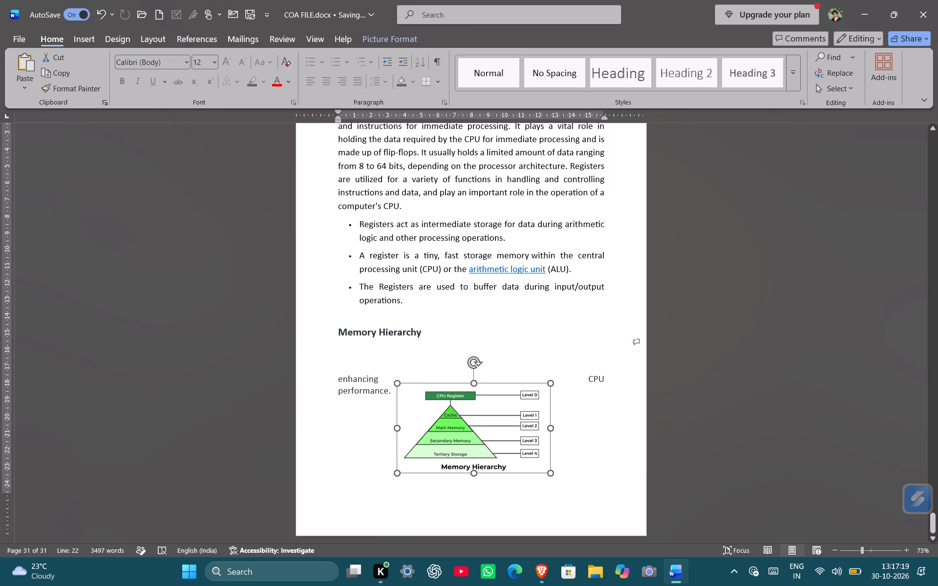
{"action": "left_click_drag", "start_coordinate": [474, 430], "coordinate": [475, 433]}
{"action": "left_click", "coordinate": [592, 440]}
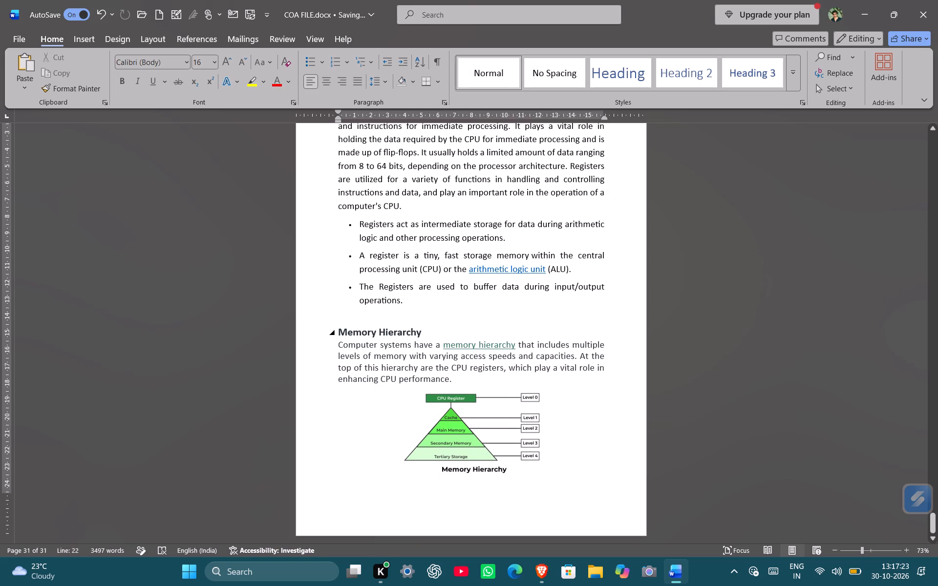
{"action": "left_click_drag", "start_coordinate": [463, 407], "coordinate": [463, 416]}
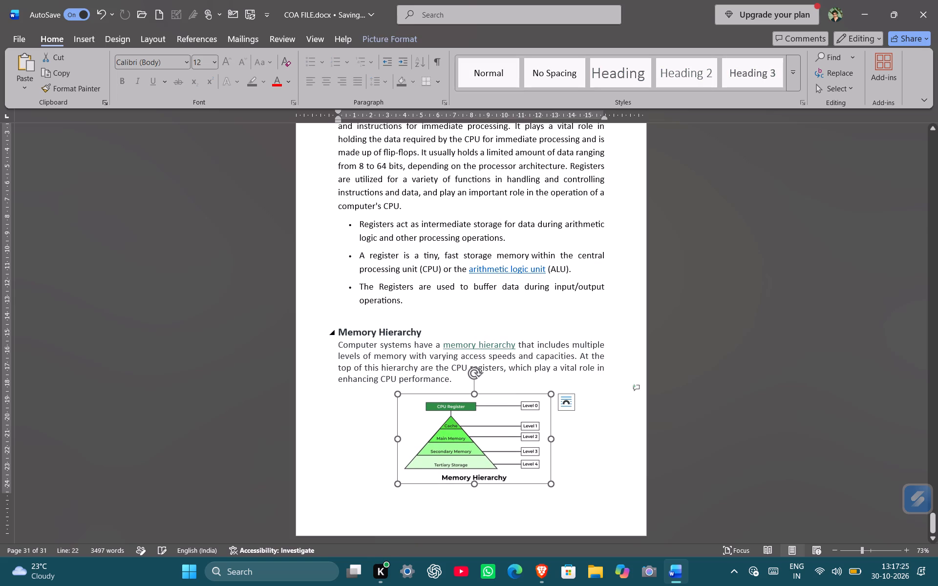
{"action": "left_click", "coordinate": [498, 335]}
Review the layout of the Register and its types page, including the bullets, Memory Hierarchy text and diagram.
{"action": "scroll", "coordinate": [498, 335], "scroll_direction": "up", "scroll_amount": 1}
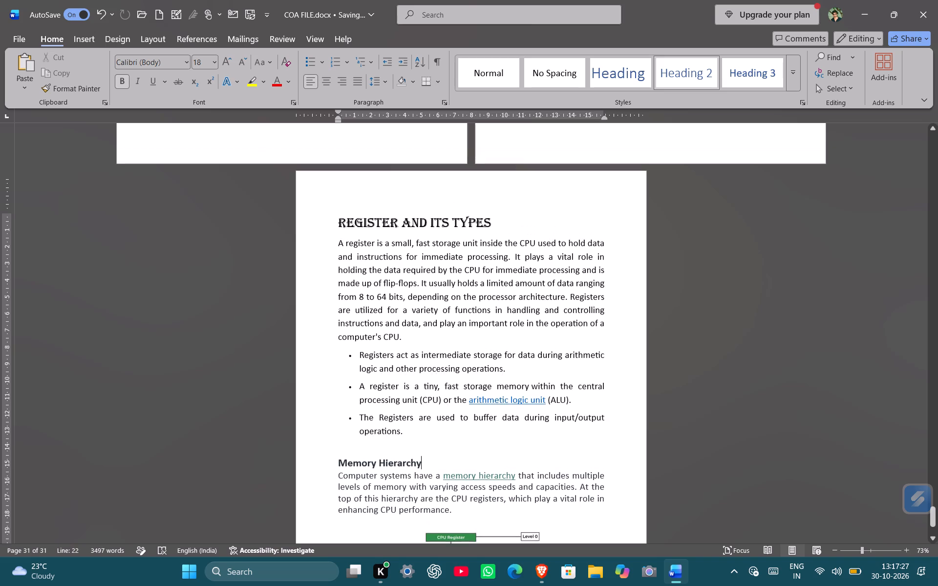
{"action": "scroll", "coordinate": [498, 335], "scroll_direction": "down", "scroll_amount": 3}
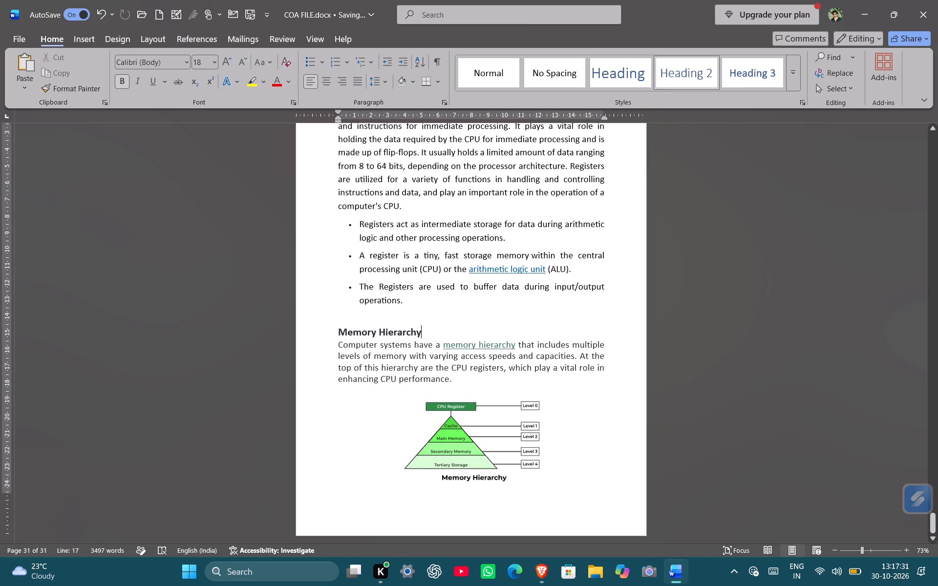
{"action": "scroll", "coordinate": [475, 447], "scroll_direction": "up", "scroll_amount": 2, "text": "ctrl"}
{"action": "scroll", "coordinate": [475, 447], "scroll_direction": "down", "scroll_amount": 2}
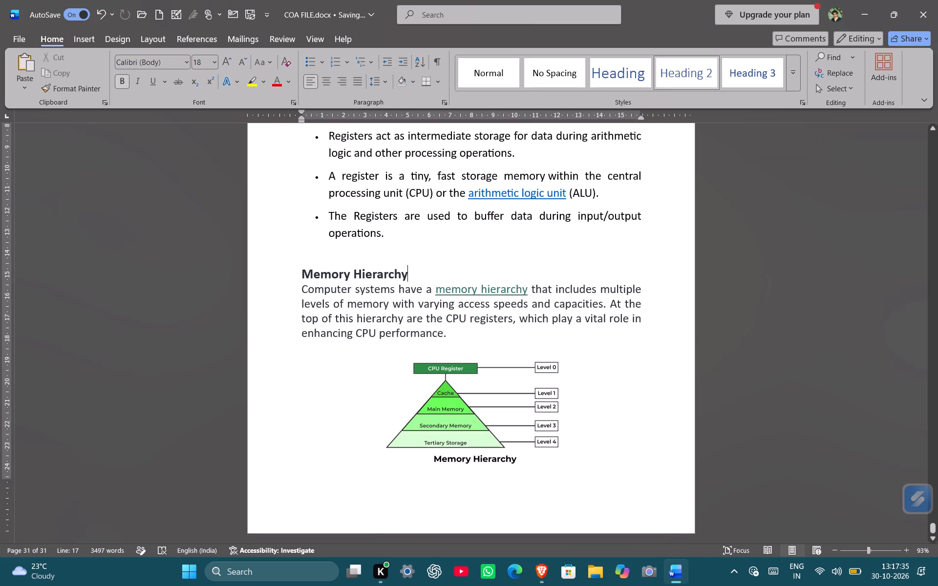
{"action": "scroll", "coordinate": [475, 447], "scroll_direction": "down", "scroll_amount": 2}
{"action": "scroll", "coordinate": [494, 343], "scroll_direction": "up", "scroll_amount": 2}
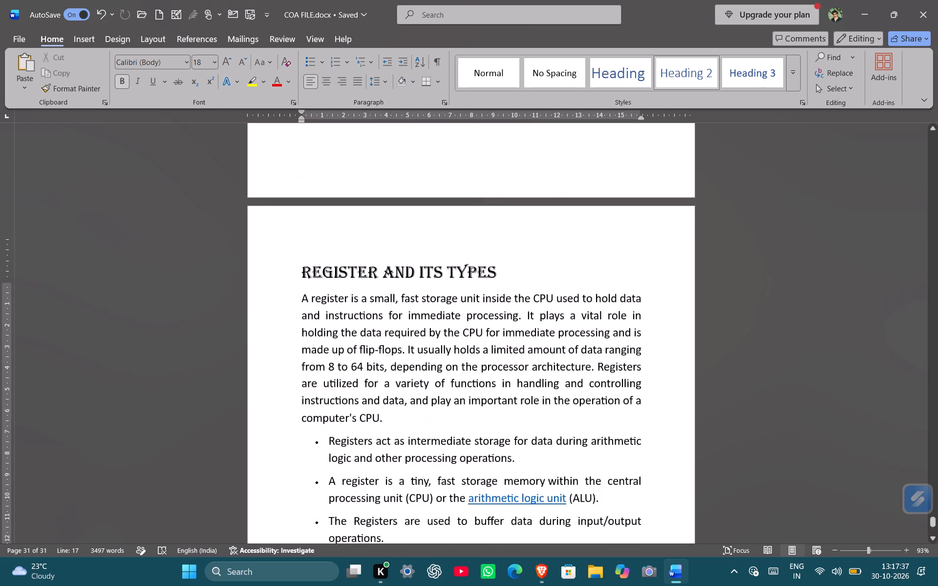
{"action": "scroll", "coordinate": [494, 343], "scroll_direction": "down", "scroll_amount": 1}
{"action": "scroll", "coordinate": [494, 343], "scroll_direction": "down", "scroll_amount": 1, "text": "ctrl"}
{"action": "scroll", "coordinate": [494, 343], "scroll_direction": "up", "scroll_amount": 2}
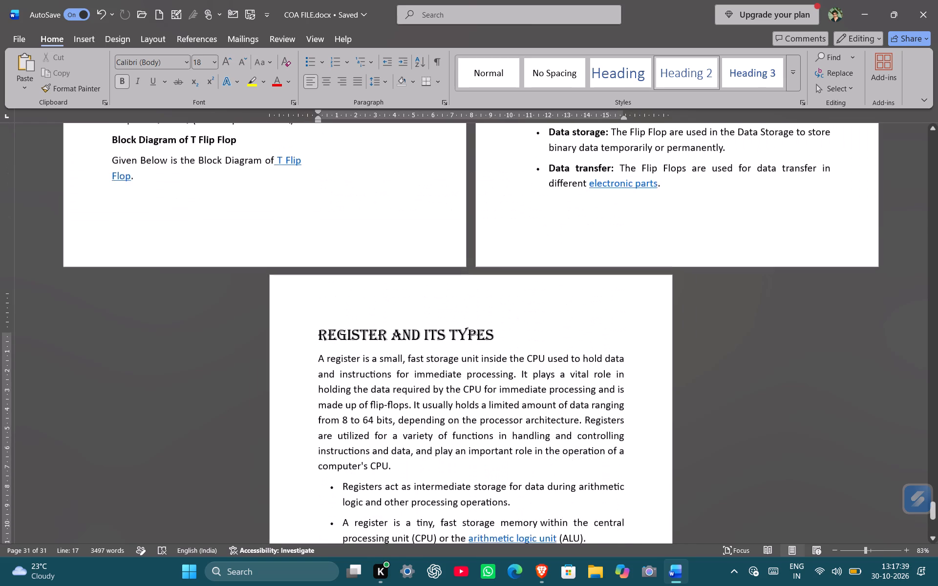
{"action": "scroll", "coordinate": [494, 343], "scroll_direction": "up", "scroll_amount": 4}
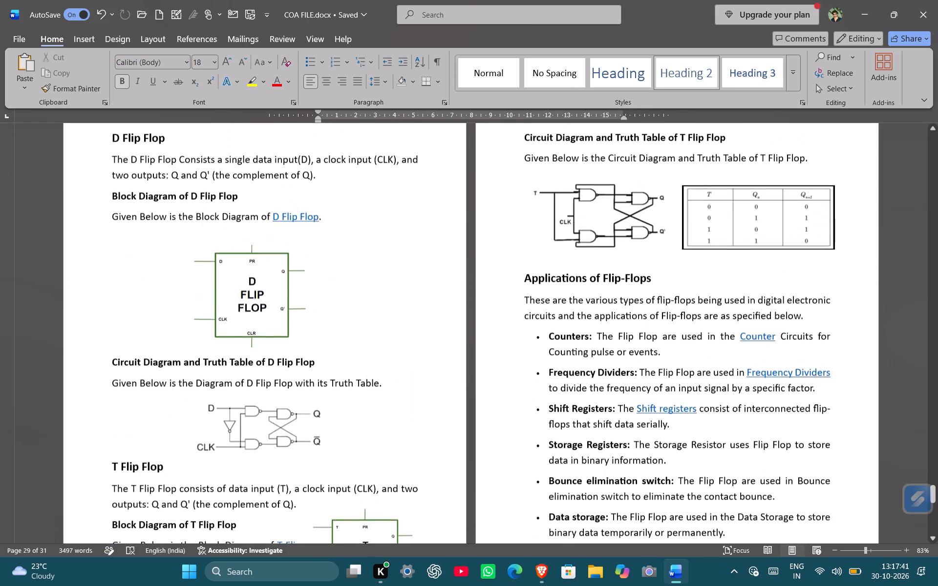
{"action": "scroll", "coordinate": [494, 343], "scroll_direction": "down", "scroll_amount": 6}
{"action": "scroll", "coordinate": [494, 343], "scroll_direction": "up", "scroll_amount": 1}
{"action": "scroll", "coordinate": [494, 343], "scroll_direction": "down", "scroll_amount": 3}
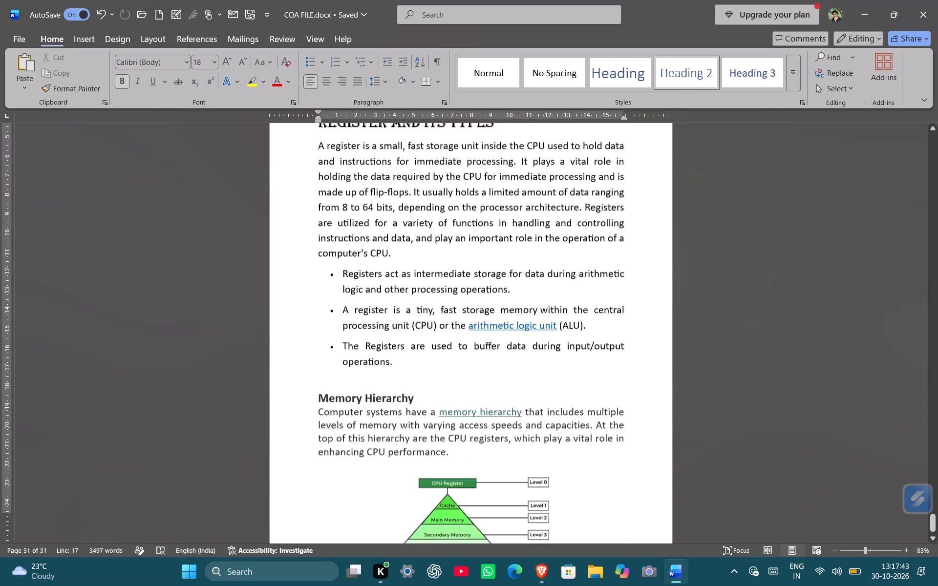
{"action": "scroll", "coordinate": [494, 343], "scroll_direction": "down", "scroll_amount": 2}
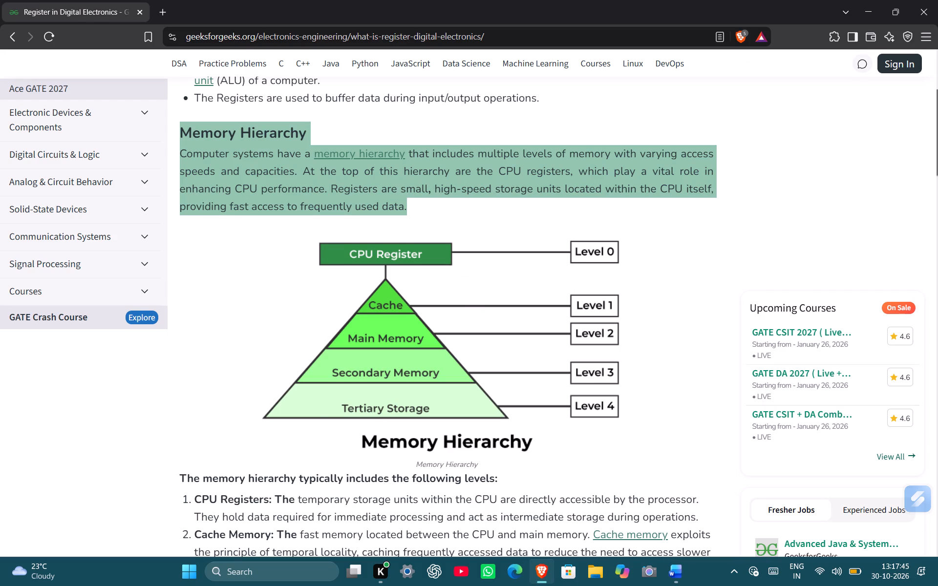
Switch to the GeeksforGeeks article and copy the Types of Registers heading with its bullets from Accumulator Register through Floating-Point Registers.
{"action": "scroll", "coordinate": [373, 314], "scroll_direction": "down", "scroll_amount": 4}
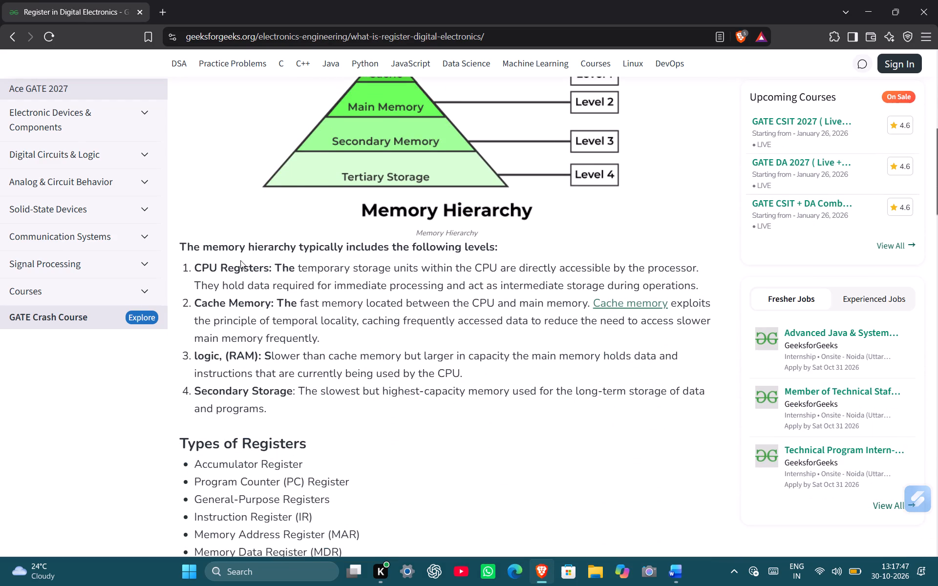
{"action": "scroll", "coordinate": [240, 260], "scroll_direction": "down", "scroll_amount": 3}
{"action": "left_click_drag", "start_coordinate": [182, 270], "coordinate": [280, 392]}
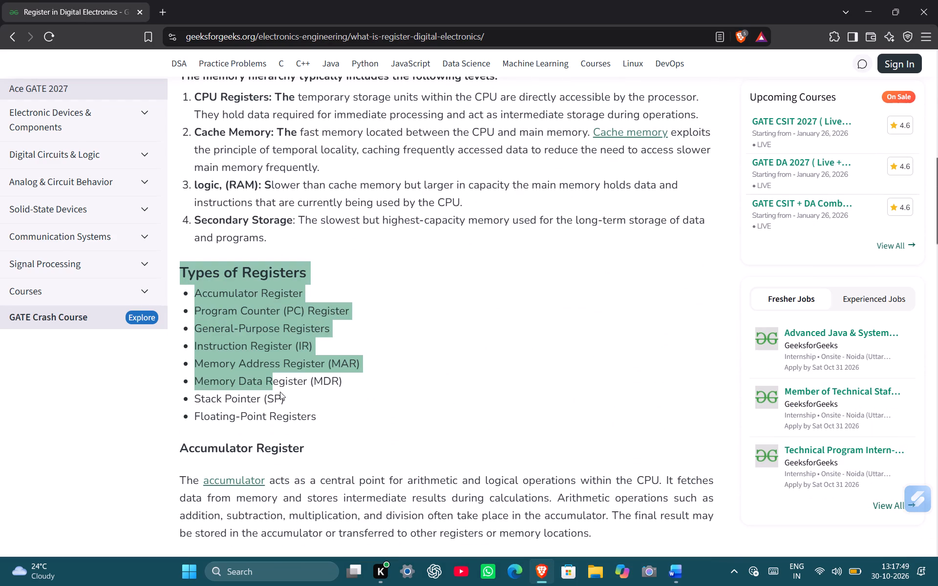
{"action": "left_click_drag", "start_coordinate": [280, 392], "coordinate": [326, 419]}
{"action": "key", "text": "ctrl+c"}
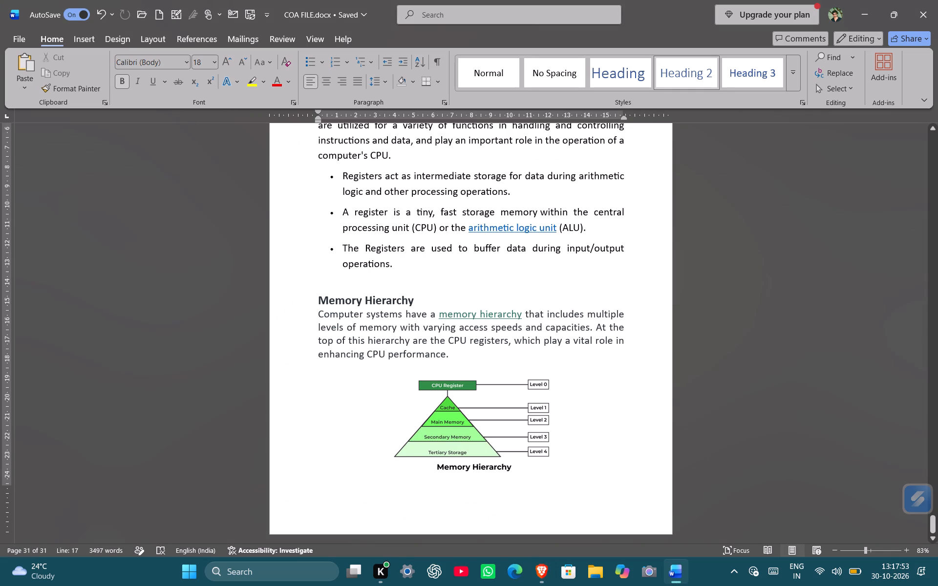
Insert a blank page in COA FILE.docx below the memory hierarchy diagram.
{"action": "left_click", "coordinate": [461, 354]}
{"action": "double_click", "coordinate": [330, 473]}
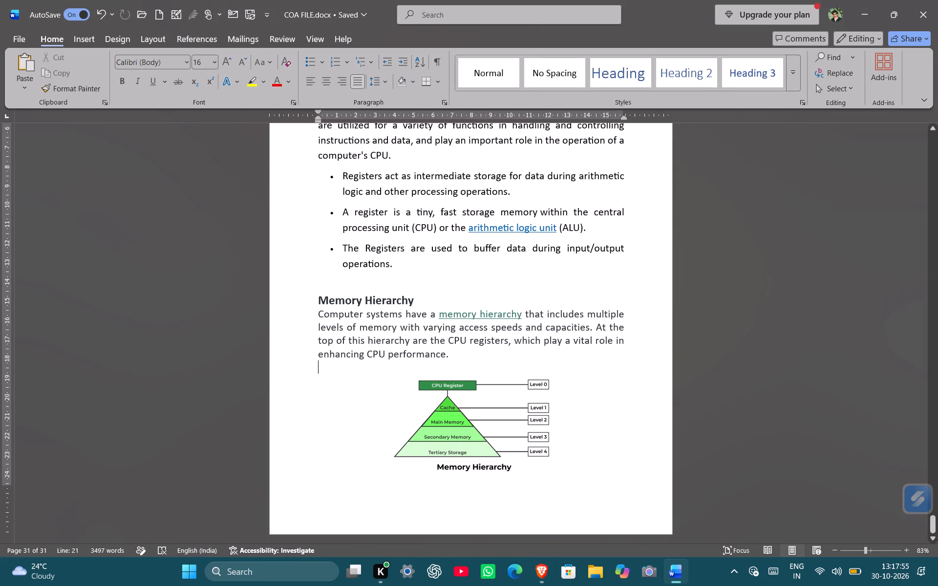
{"action": "left_click", "coordinate": [88, 32]}
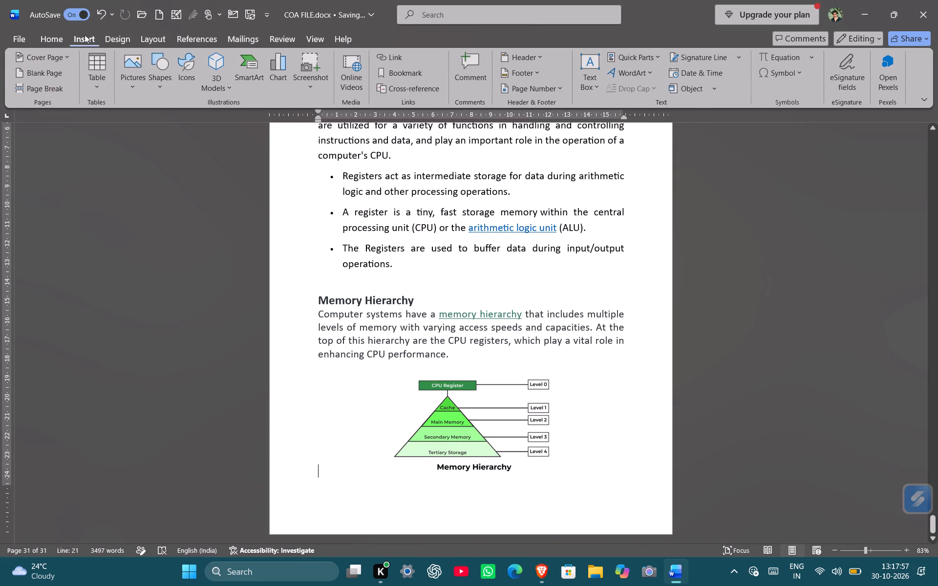
{"action": "left_click", "coordinate": [46, 70]}
{"action": "left_click", "coordinate": [61, 42]}
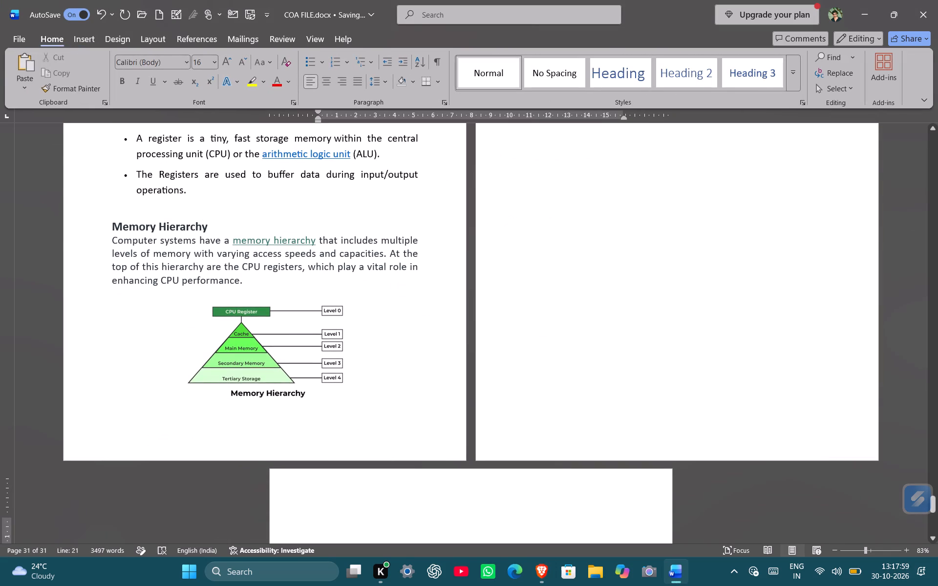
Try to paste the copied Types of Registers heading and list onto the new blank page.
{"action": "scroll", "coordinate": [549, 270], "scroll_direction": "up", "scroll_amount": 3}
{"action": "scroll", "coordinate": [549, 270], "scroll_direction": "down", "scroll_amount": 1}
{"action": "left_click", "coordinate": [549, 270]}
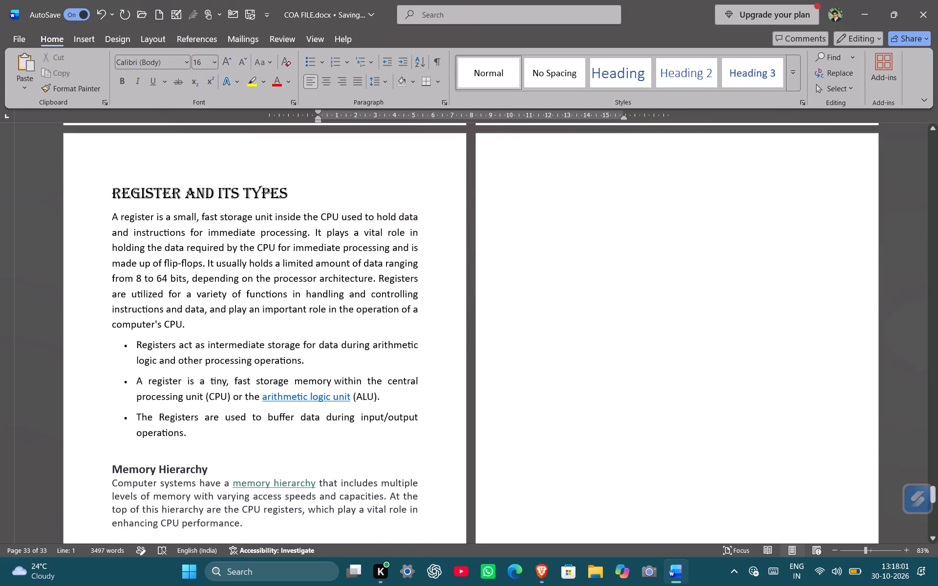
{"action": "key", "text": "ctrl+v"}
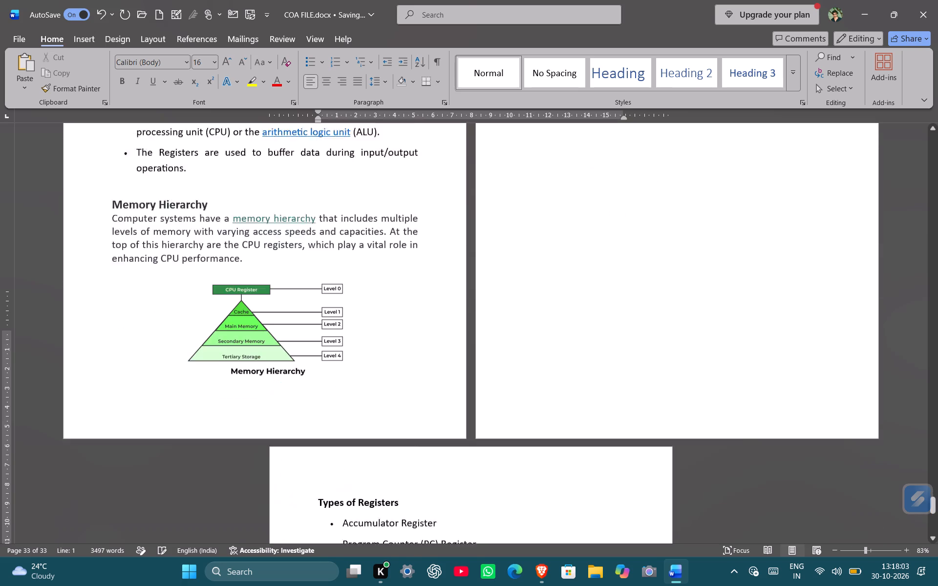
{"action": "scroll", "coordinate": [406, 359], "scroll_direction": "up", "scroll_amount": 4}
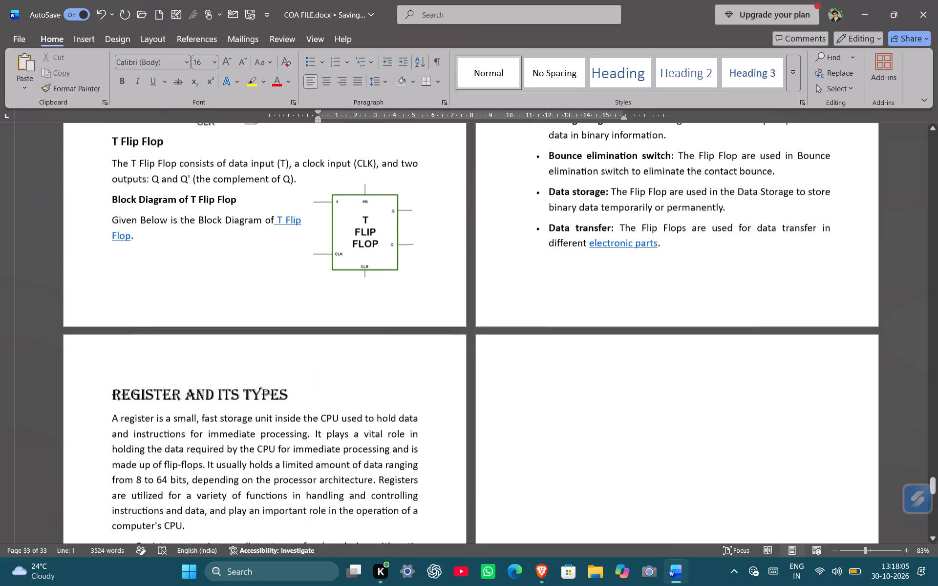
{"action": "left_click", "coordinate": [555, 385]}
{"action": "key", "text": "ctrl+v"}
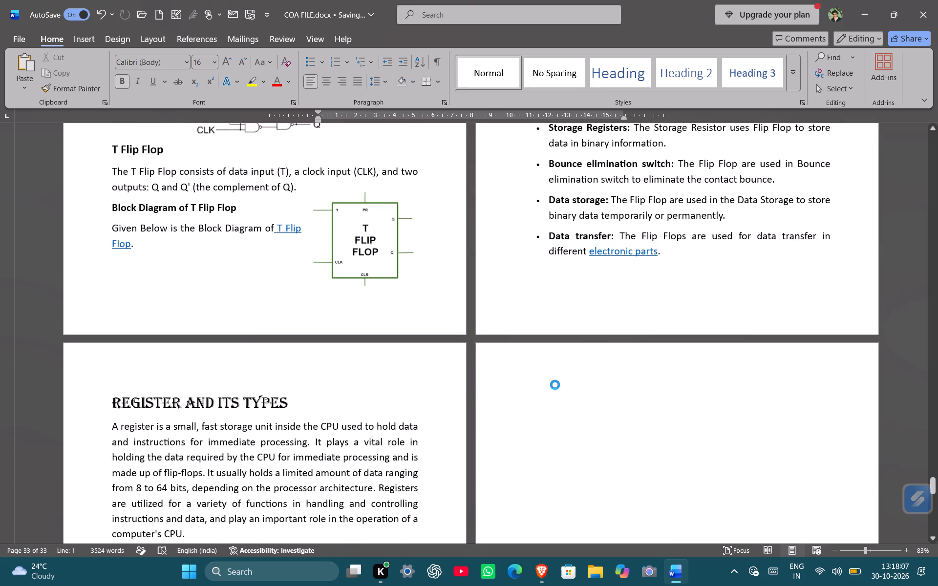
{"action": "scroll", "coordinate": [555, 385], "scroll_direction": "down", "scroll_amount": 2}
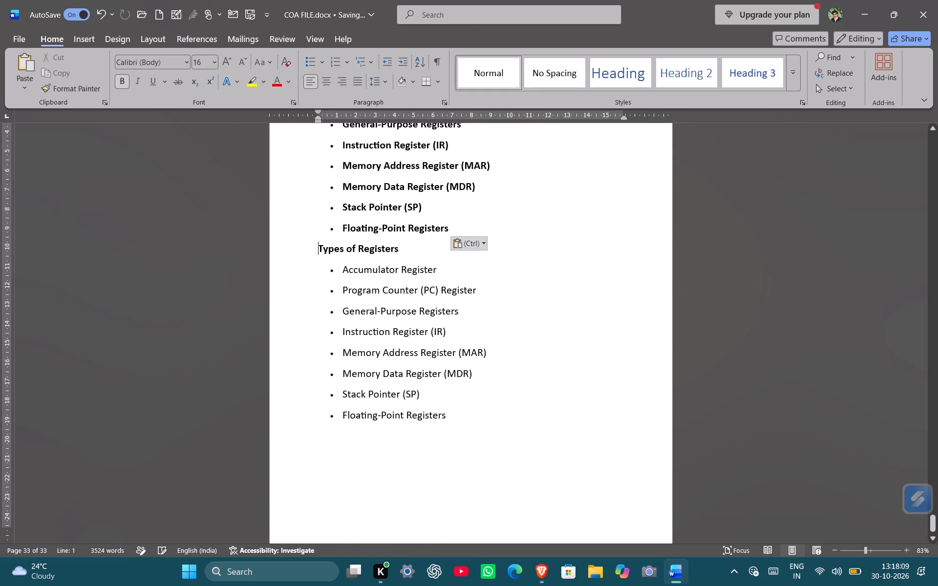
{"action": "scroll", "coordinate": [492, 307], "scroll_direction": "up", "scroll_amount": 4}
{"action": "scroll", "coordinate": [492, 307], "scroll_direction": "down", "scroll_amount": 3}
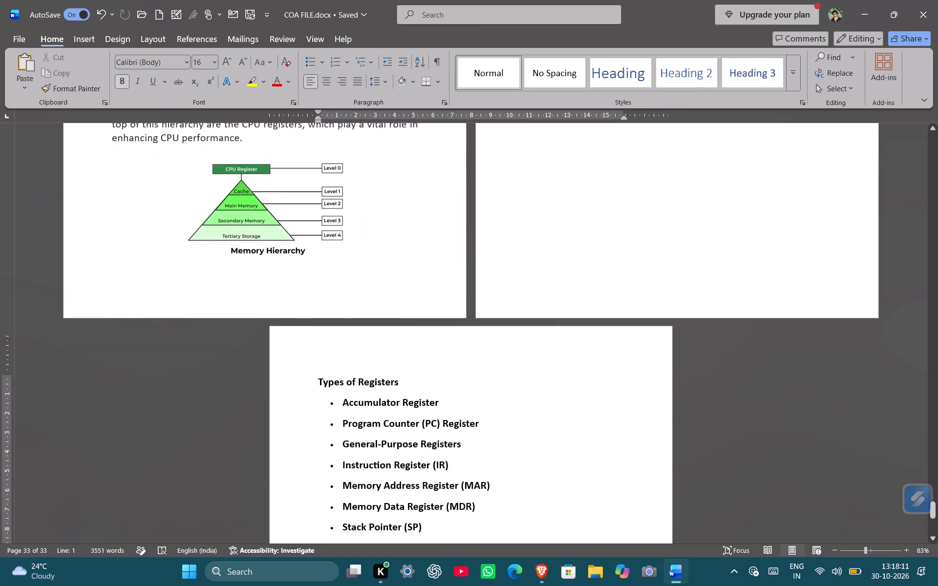
Paste the Types of Registers heading and list at the top of the blank page directly following the memory hierarchy diagram.
{"action": "scroll", "coordinate": [492, 307], "scroll_direction": "up", "scroll_amount": 1}
{"action": "left_click", "coordinate": [323, 307]}
{"action": "key", "text": "Return"}
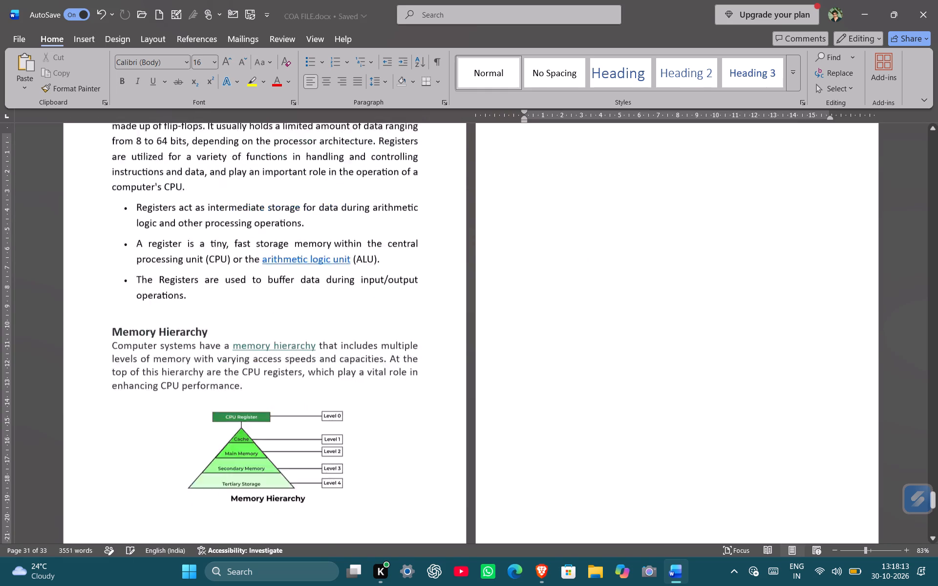
{"action": "key", "text": "ctrl+v"}
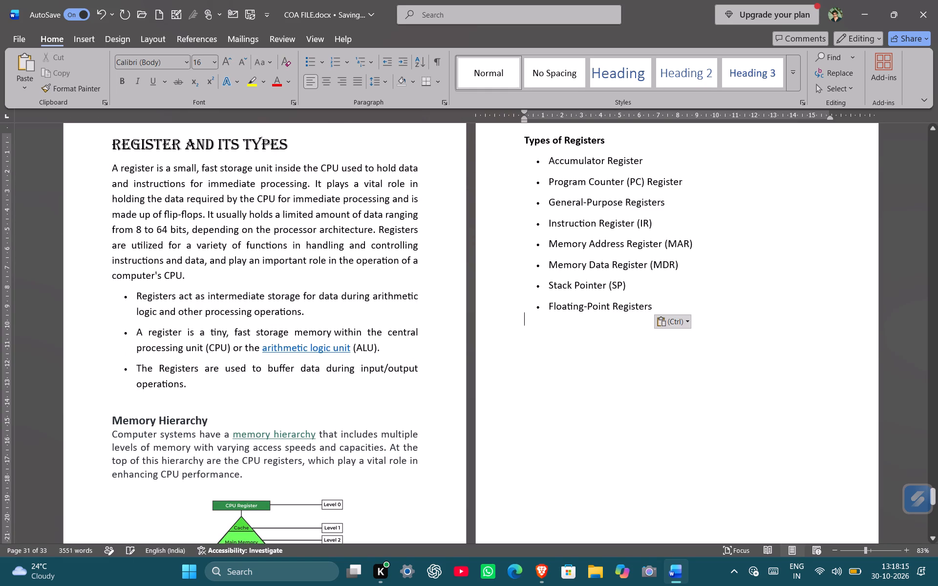
Delete both duplicate Types of Registers lists and the surplus page at the end of the document.
{"action": "scroll", "coordinate": [542, 392], "scroll_direction": "down", "scroll_amount": 7}
{"action": "left_click_drag", "start_coordinate": [466, 371], "coordinate": [359, 165]}
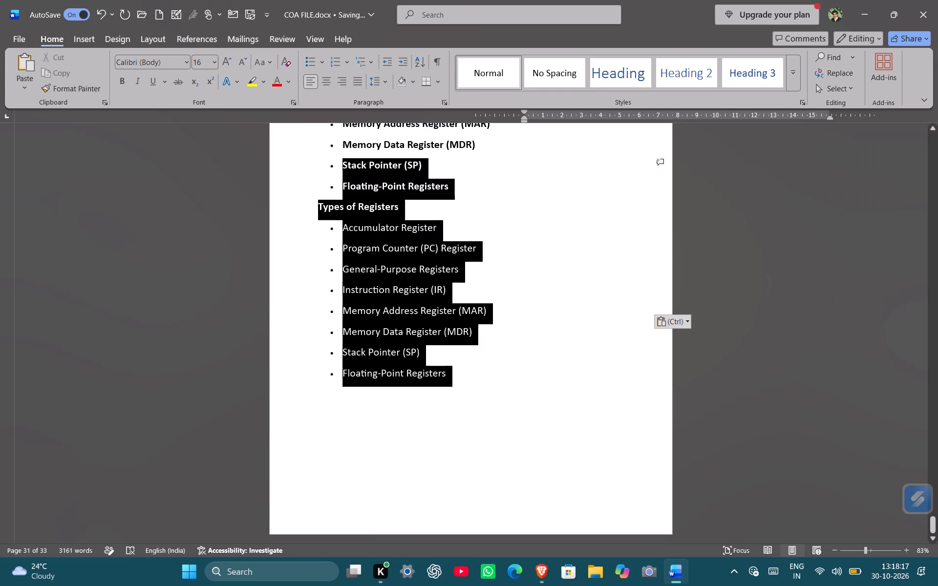
{"action": "left_click_drag", "start_coordinate": [359, 165], "coordinate": [330, 311]}
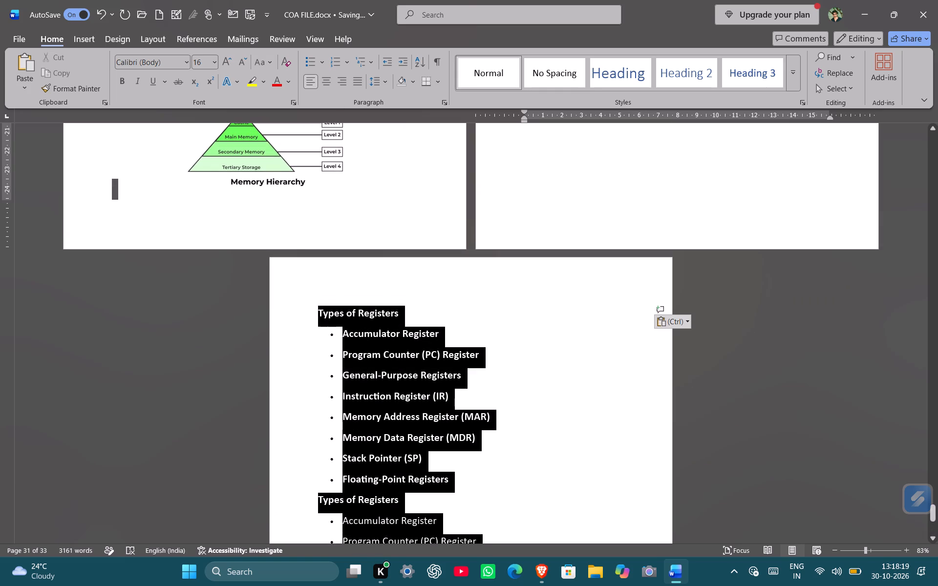
{"action": "left_click_drag", "start_coordinate": [330, 311], "coordinate": [318, 311]}
{"action": "key", "text": "BackSpace"}
{"action": "key", "text": "BackSpace"}
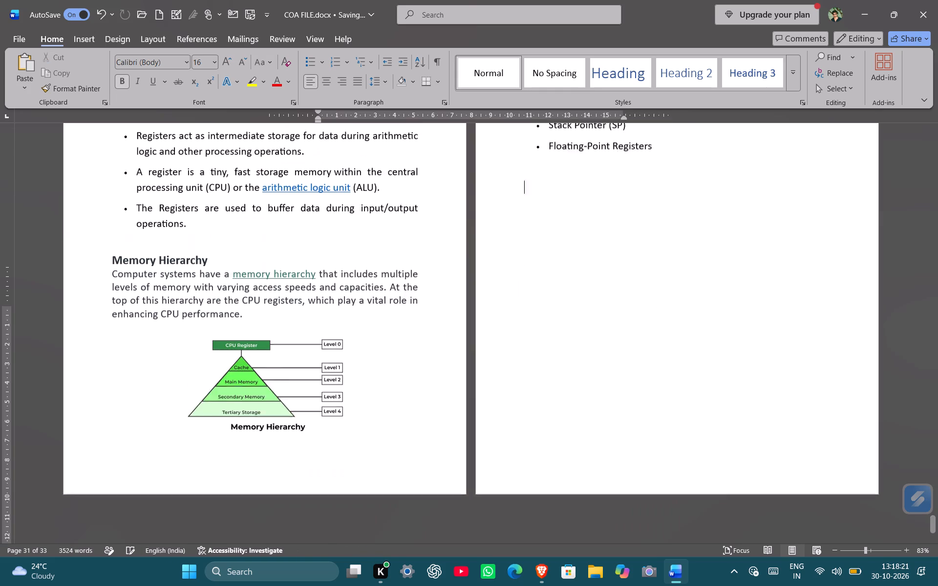
Format the Types of Registers heading in Times New Roman at 18 pt.
{"action": "scroll", "coordinate": [627, 199], "scroll_direction": "up", "scroll_amount": 1}
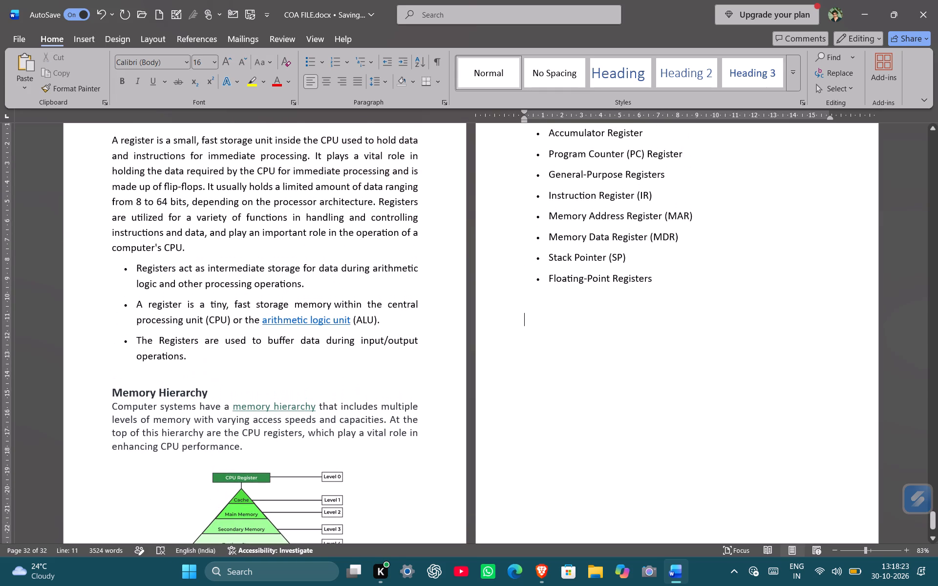
{"action": "scroll", "coordinate": [654, 231], "scroll_direction": "up", "scroll_amount": 1}
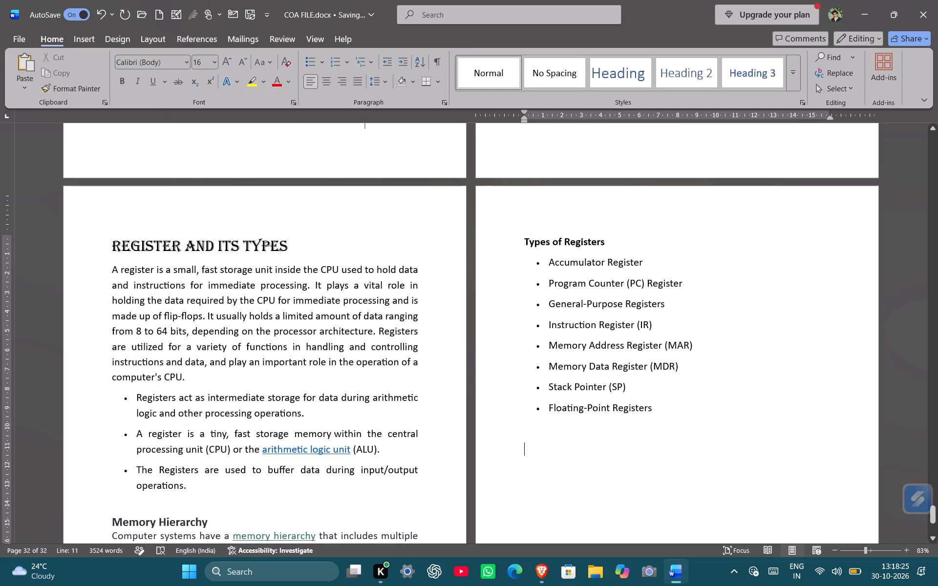
{"action": "left_click_drag", "start_coordinate": [622, 239], "coordinate": [517, 240]}
{"action": "key", "text": "ctrl+shift+period"}
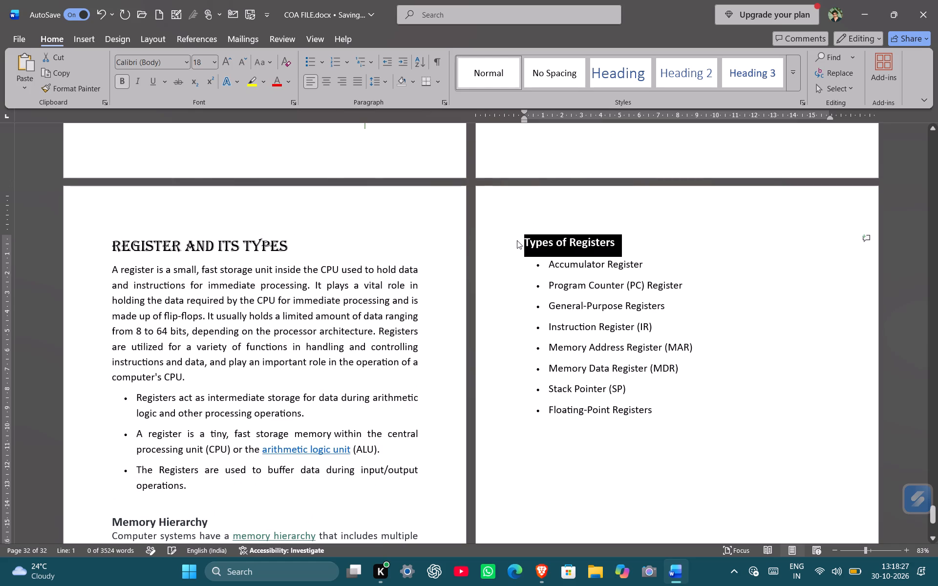
{"action": "left_click", "coordinate": [155, 57]}
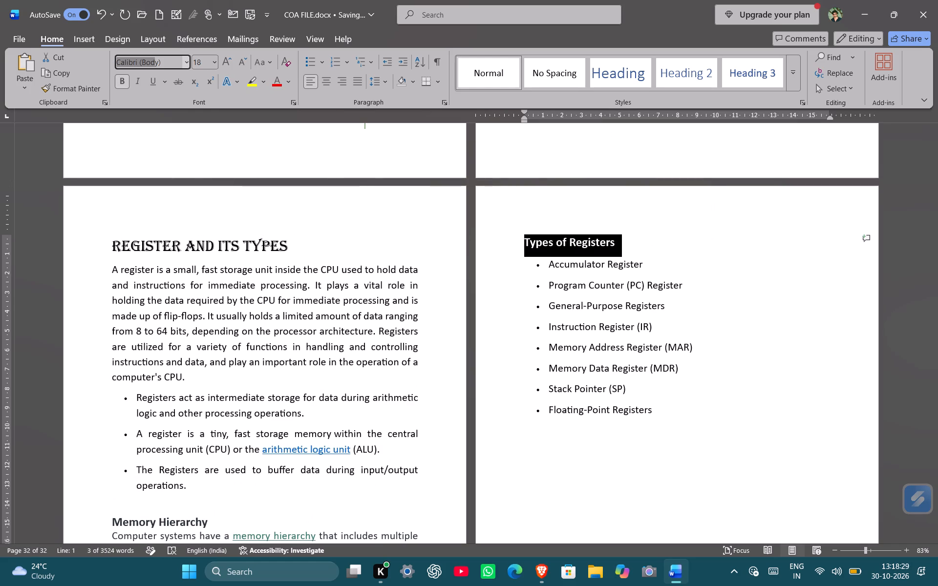
{"action": "key", "text": "t"}
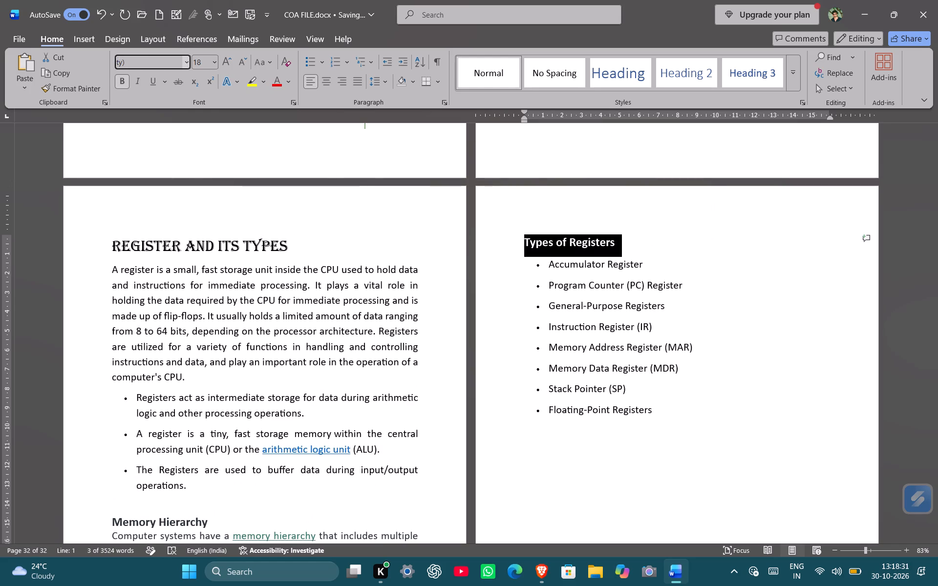
{"action": "key", "text": "Delete"}
{"action": "key", "text": "Delete"}
{"action": "key", "text": "Return"}
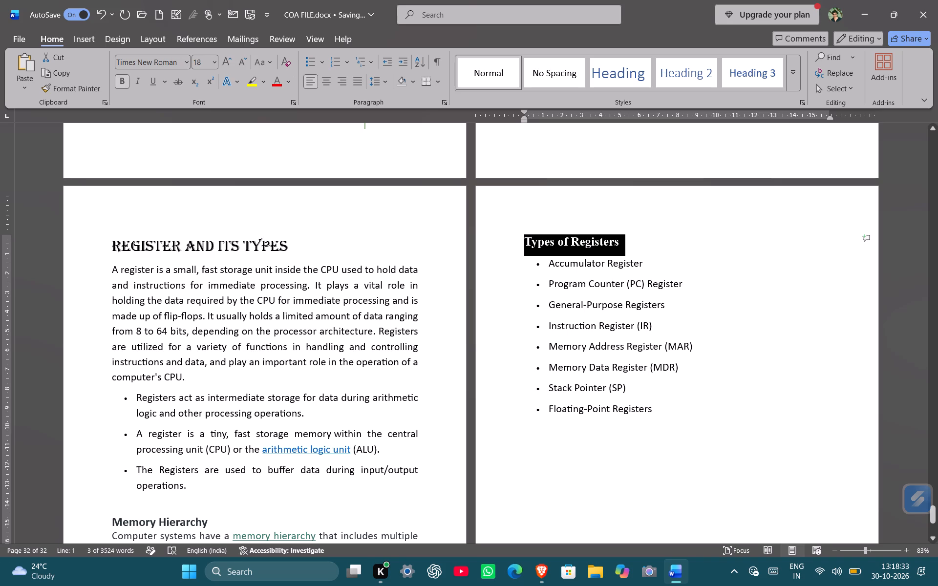
{"action": "left_click", "coordinate": [686, 279]}
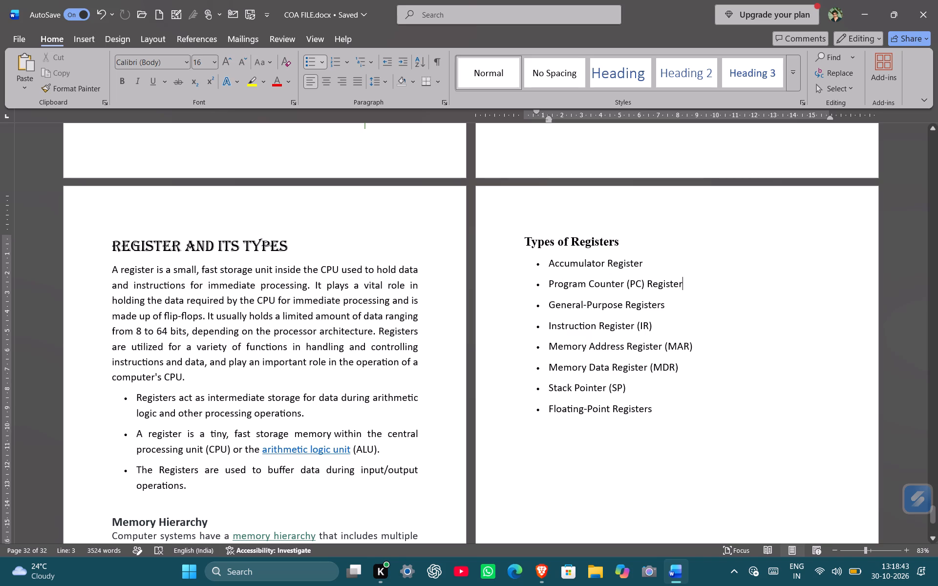
Change the Memory Hierarchy heading's font to Times New Roman.
{"action": "scroll", "coordinate": [463, 302], "scroll_direction": "down", "scroll_amount": 1}
{"action": "scroll", "coordinate": [463, 302], "scroll_direction": "up", "scroll_amount": 1}
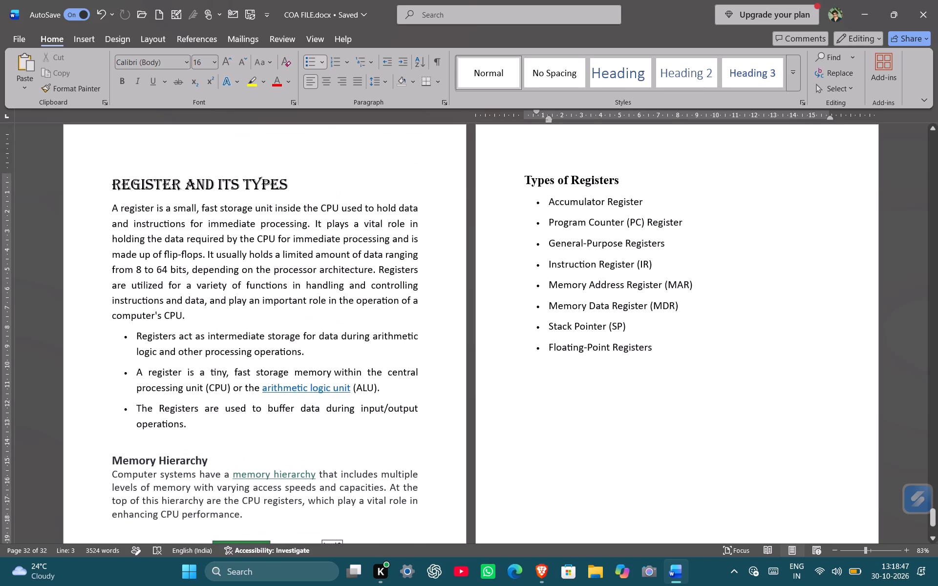
{"action": "left_click_drag", "start_coordinate": [207, 463], "coordinate": [160, 464]}
{"action": "left_click_drag", "start_coordinate": [160, 464], "coordinate": [118, 462]}
{"action": "left_click", "coordinate": [153, 422]}
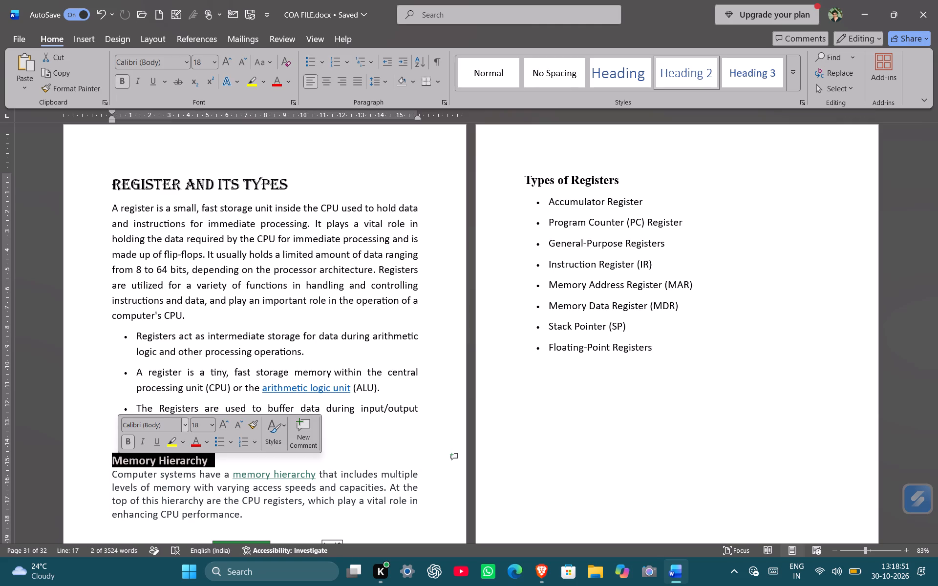
{"action": "key", "text": "t"}
{"action": "key", "text": "Return"}
{"action": "left_click", "coordinate": [293, 368]}
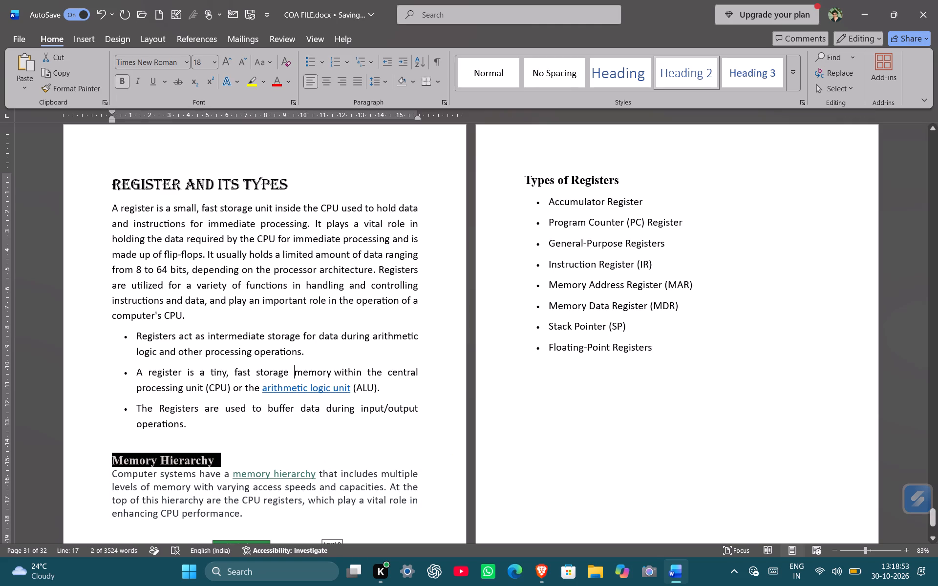
Place the text cursor below the Floating-Point Registers bullet and switch to the GeeksforGeeks register article.
{"action": "scroll", "coordinate": [579, 352], "scroll_direction": "down", "scroll_amount": 1}
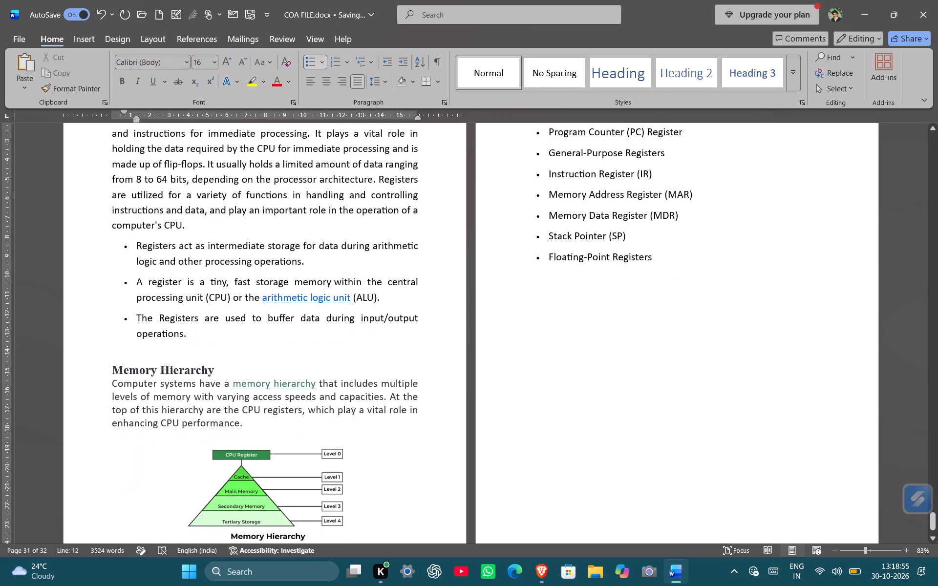
{"action": "scroll", "coordinate": [657, 290], "scroll_direction": "up", "scroll_amount": 1}
{"action": "scroll", "coordinate": [657, 290], "scroll_direction": "down", "scroll_amount": 1}
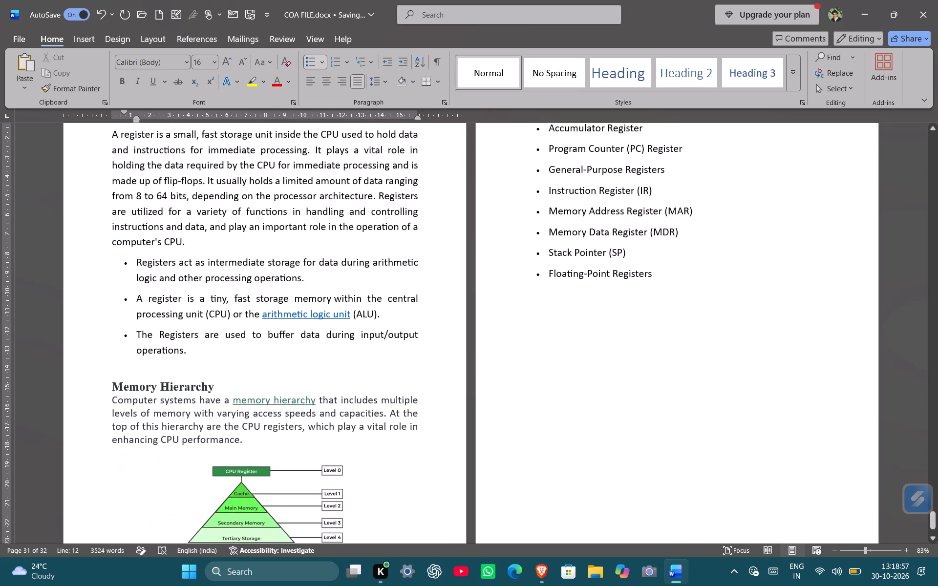
{"action": "scroll", "coordinate": [631, 285], "scroll_direction": "up", "scroll_amount": 1}
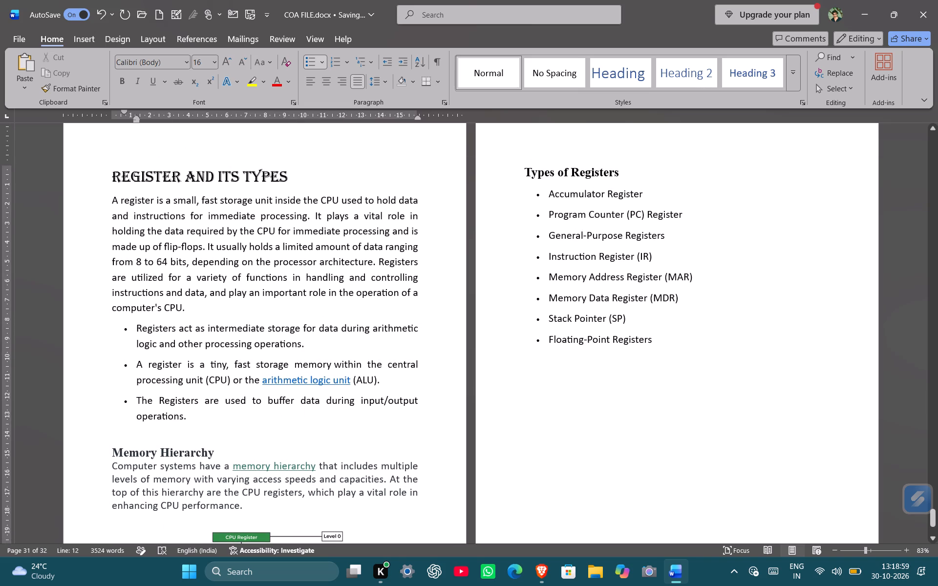
{"action": "left_click", "coordinate": [538, 369]}
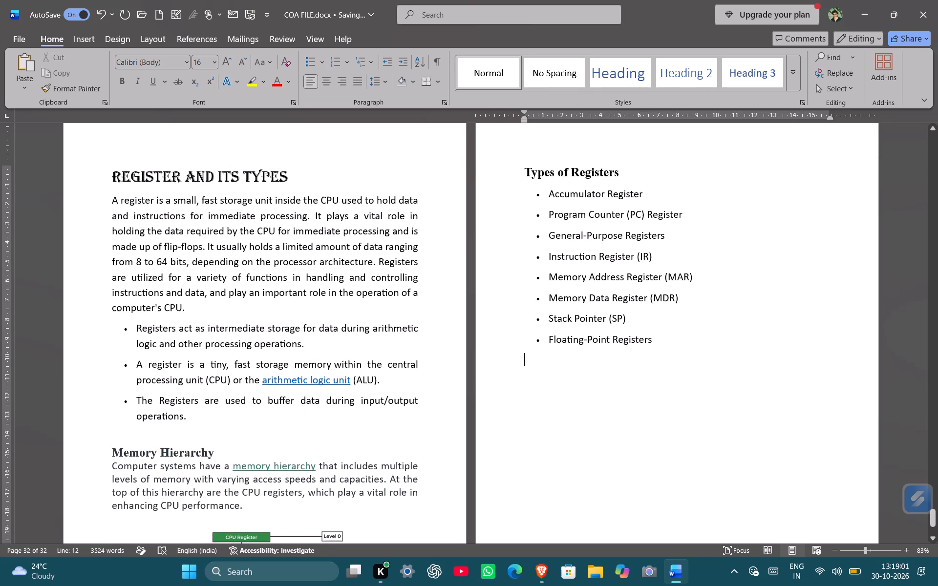
{"action": "left_click", "coordinate": [541, 567]}
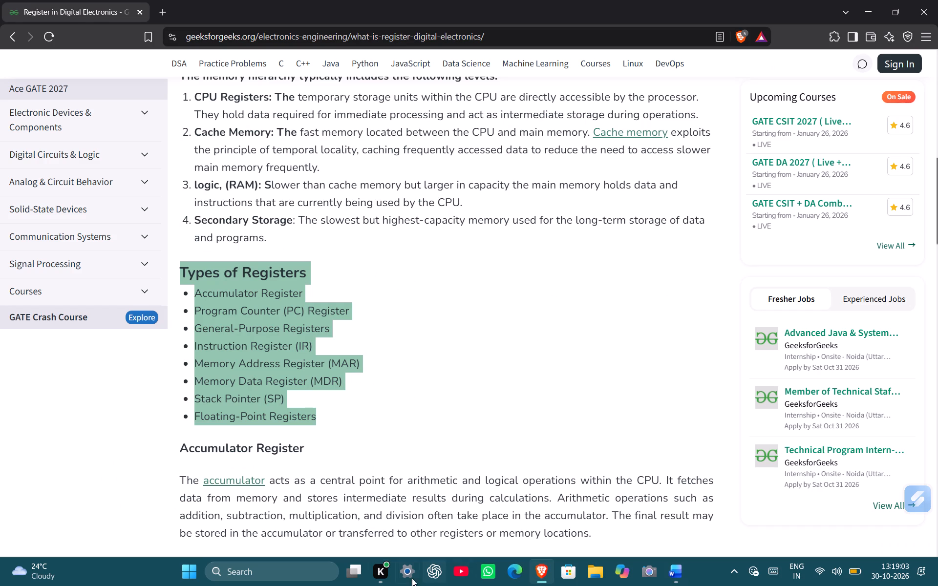